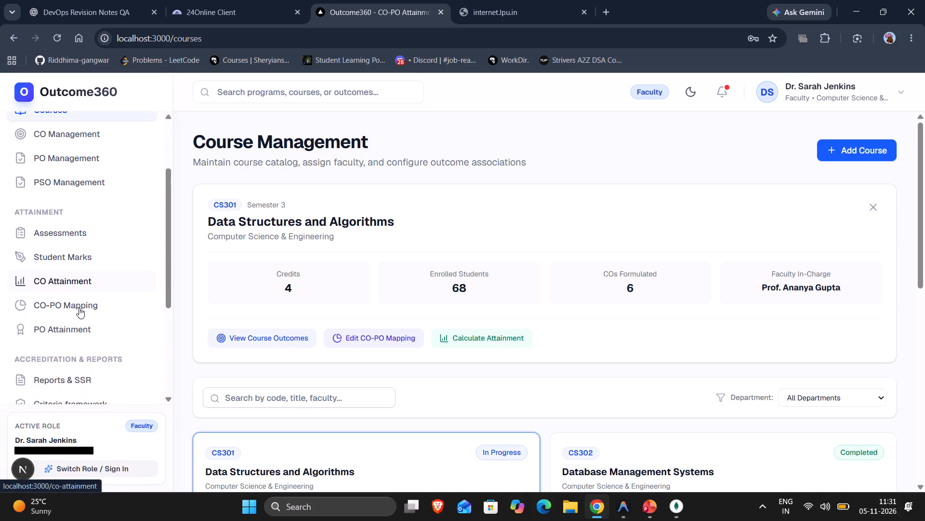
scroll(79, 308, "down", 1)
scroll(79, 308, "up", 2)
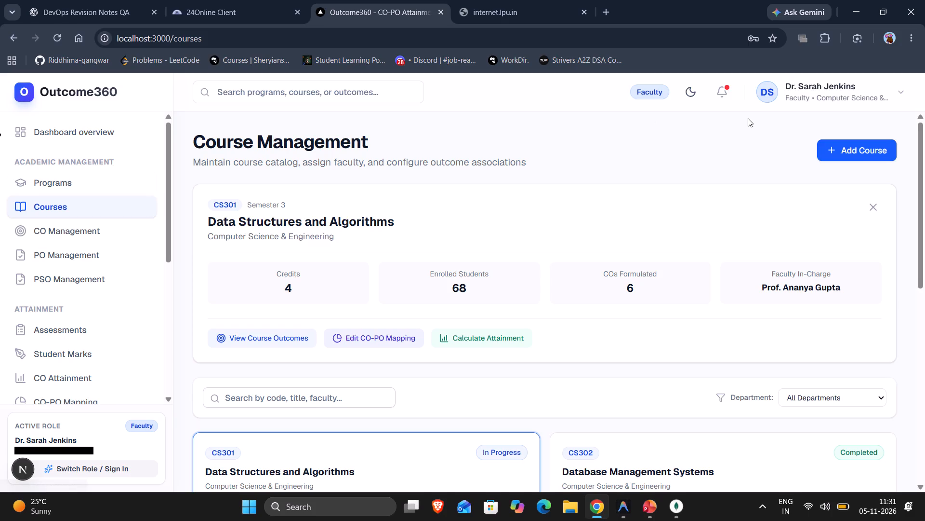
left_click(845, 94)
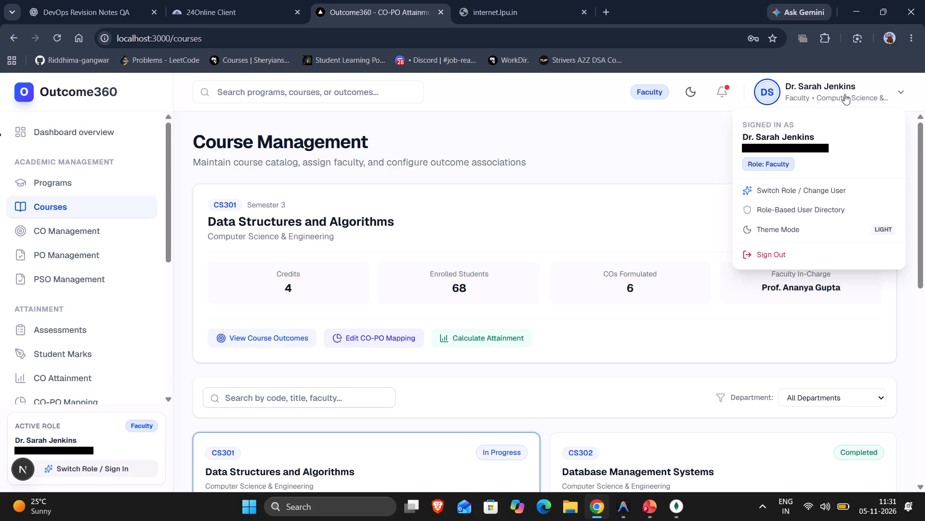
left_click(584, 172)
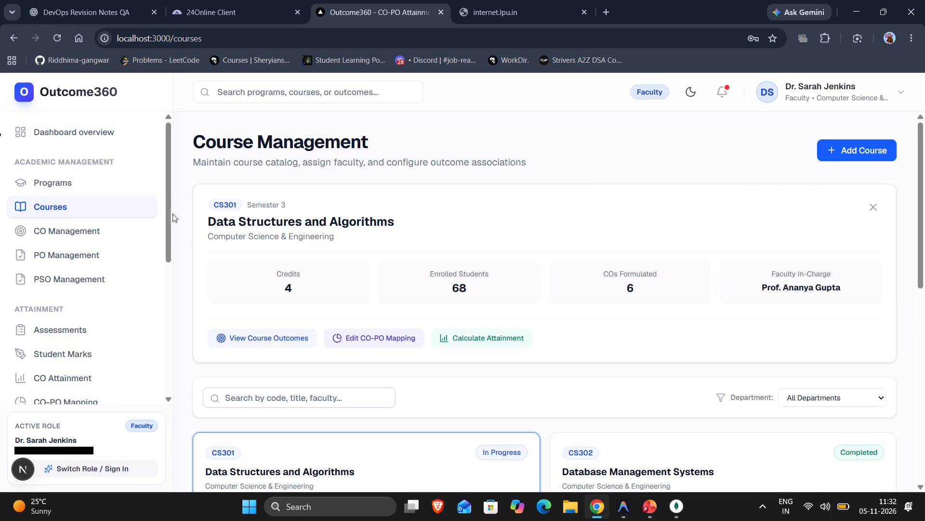
Review the Academic Programs page and the dashboard overview with its program attainment trends.
left_click(78, 182)
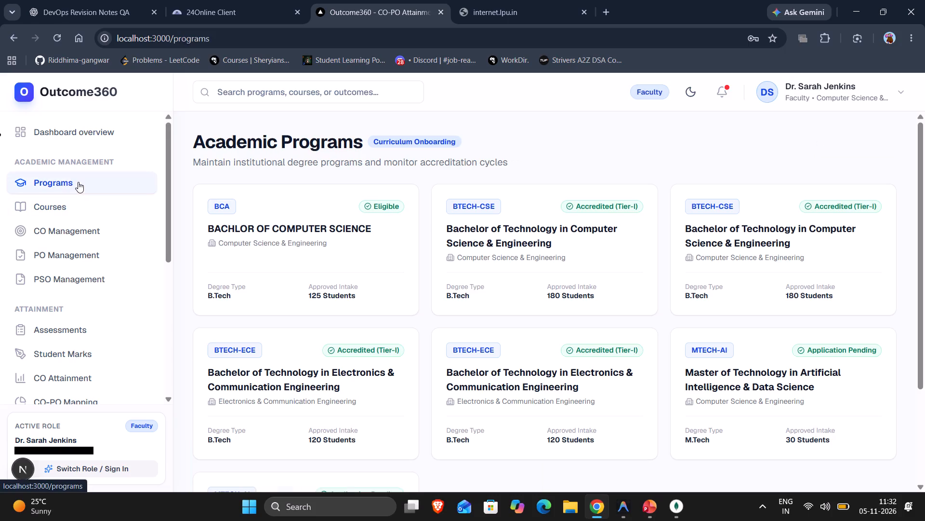
scroll(410, 268, "down", 1)
scroll(410, 268, "up", 1)
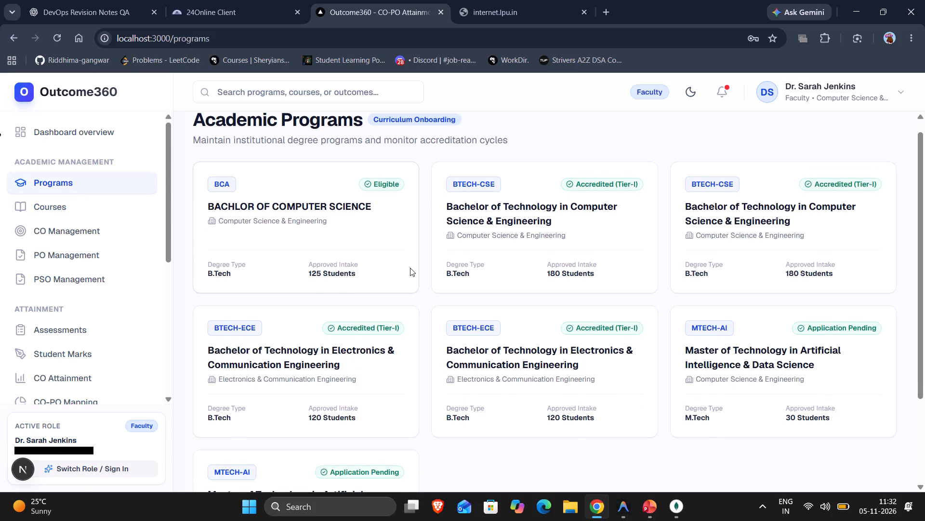
scroll(410, 268, "up", 1)
left_click(124, 135)
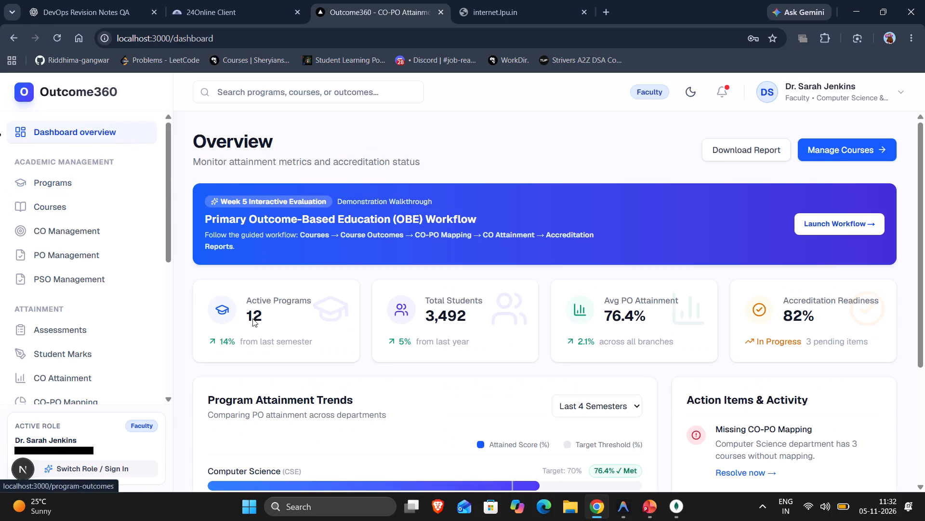
scroll(325, 333, "down", 6)
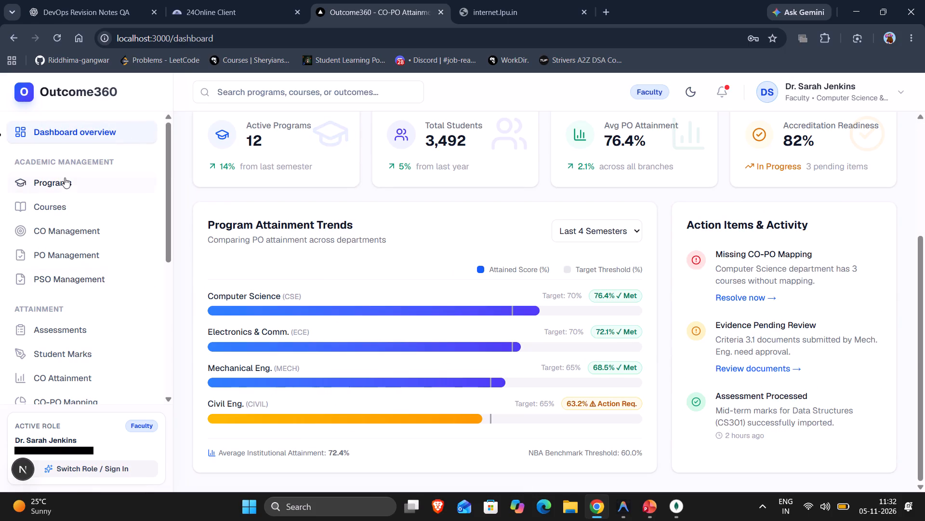
Examine the degree programs in the Academic Programs list, from the BCA entry to the last MTECH-AI entry.
left_click(65, 178)
scroll(385, 304, "up", 1)
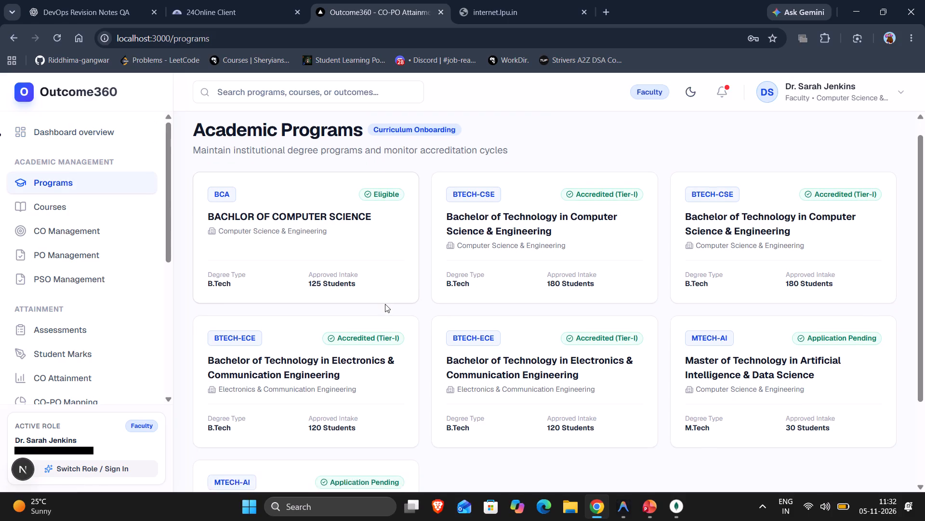
scroll(385, 304, "up", 1)
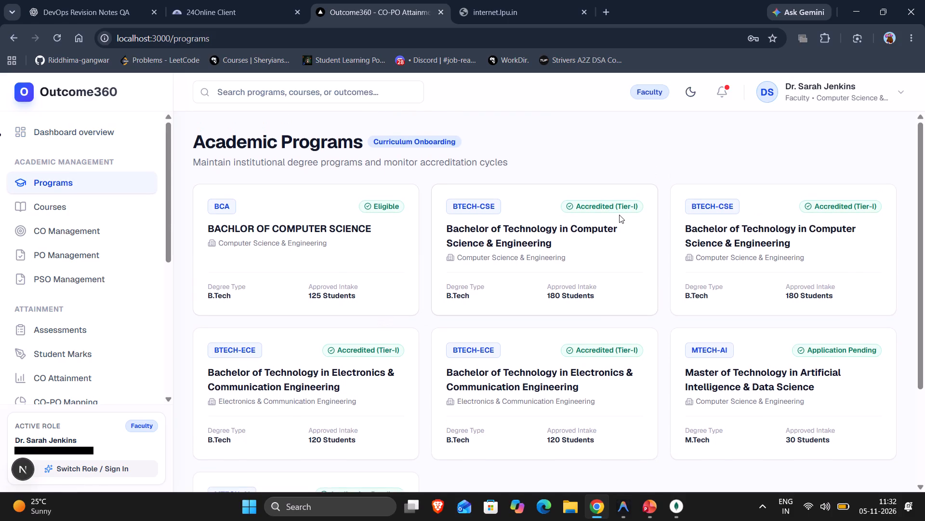
scroll(619, 215, "down", 1)
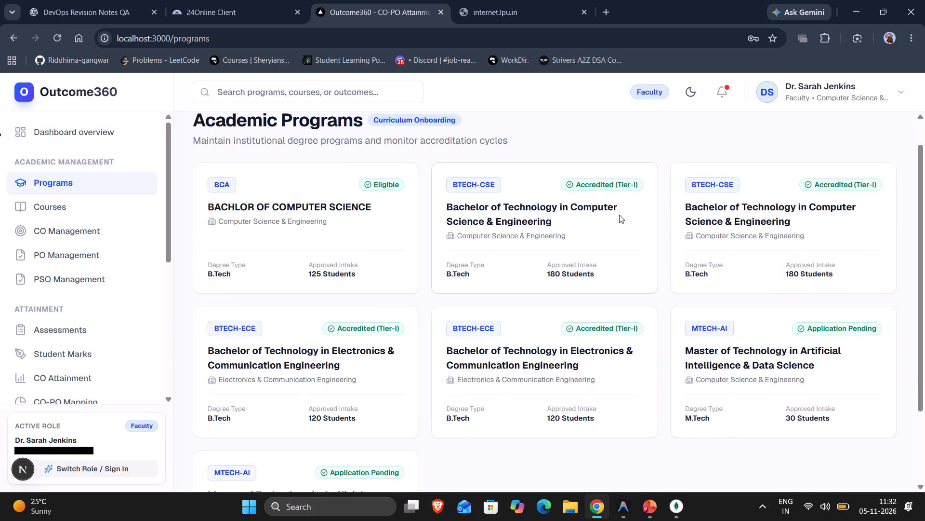
scroll(619, 215, "down", 3)
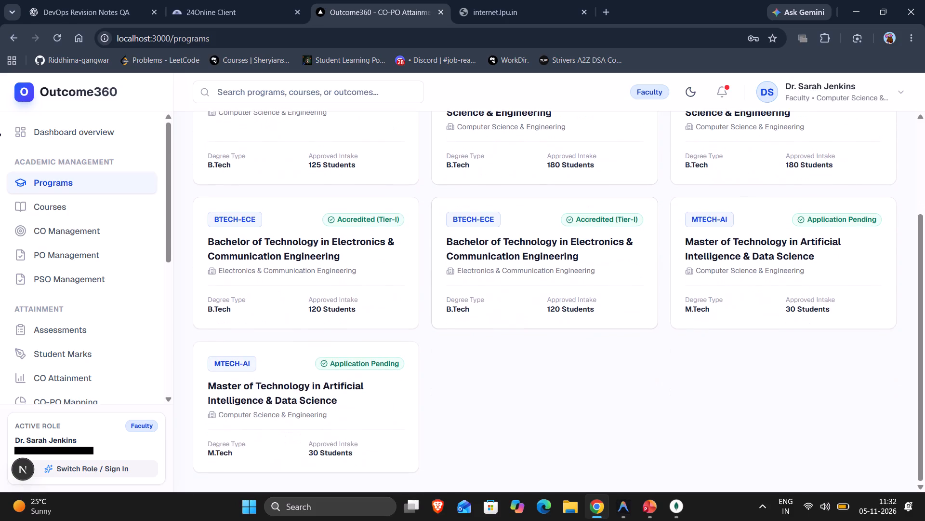
scroll(619, 215, "up", 2)
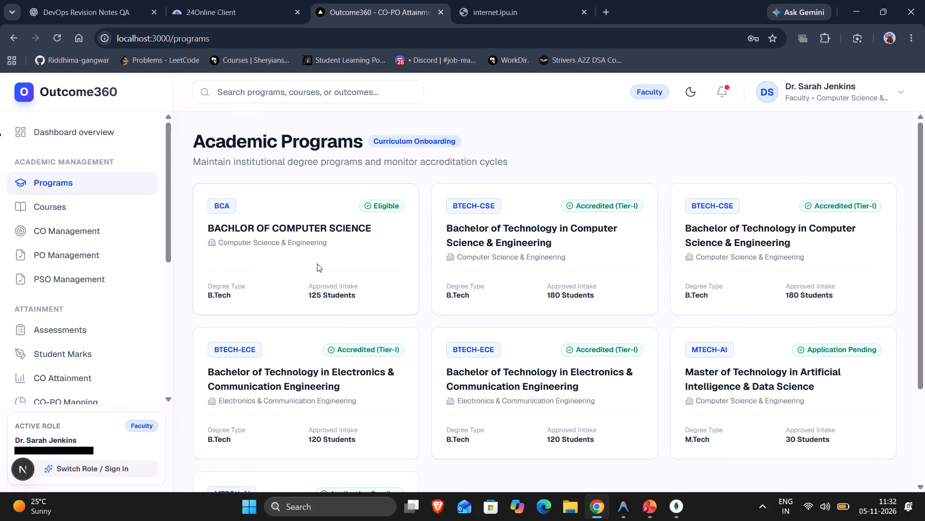
left_click(224, 206)
left_click(425, 259)
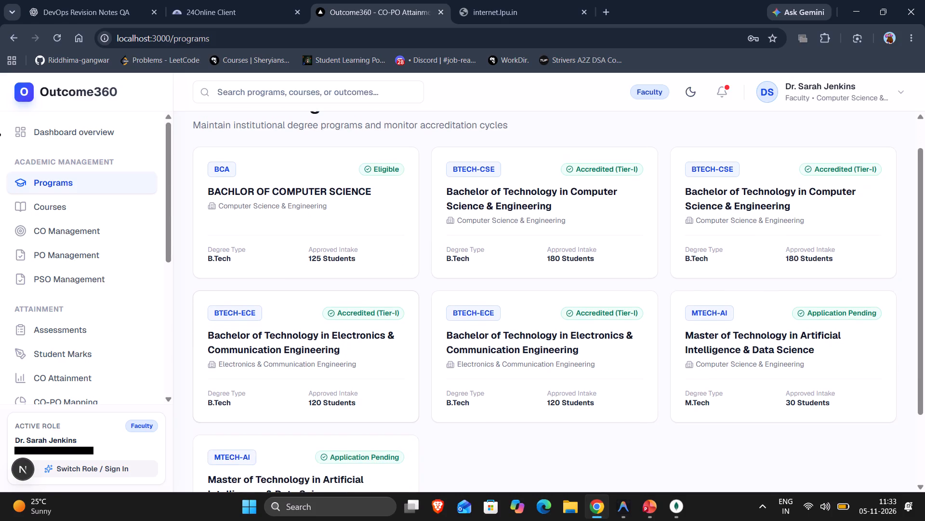
scroll(0, 391, "left", 1)
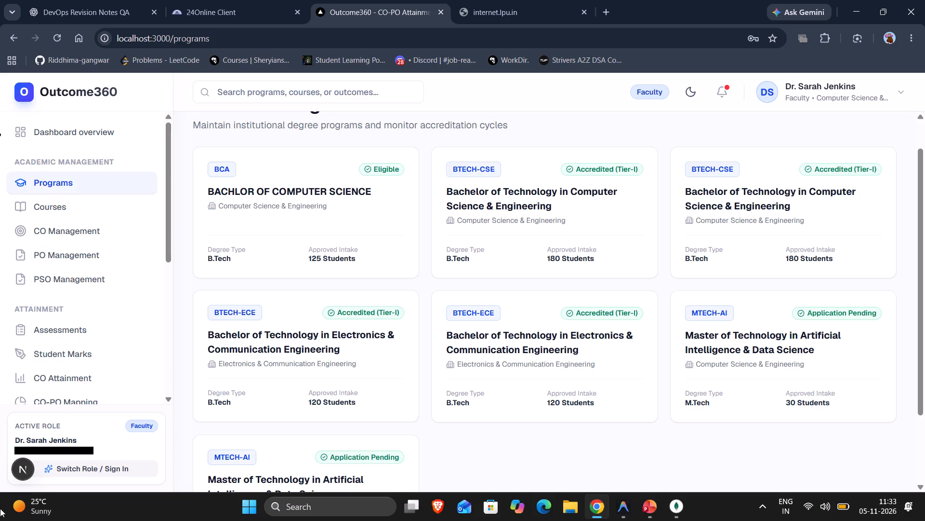
Look over the course outcomes, the CO-PO correlation mapping and the program outcomes pages.
left_click(76, 234)
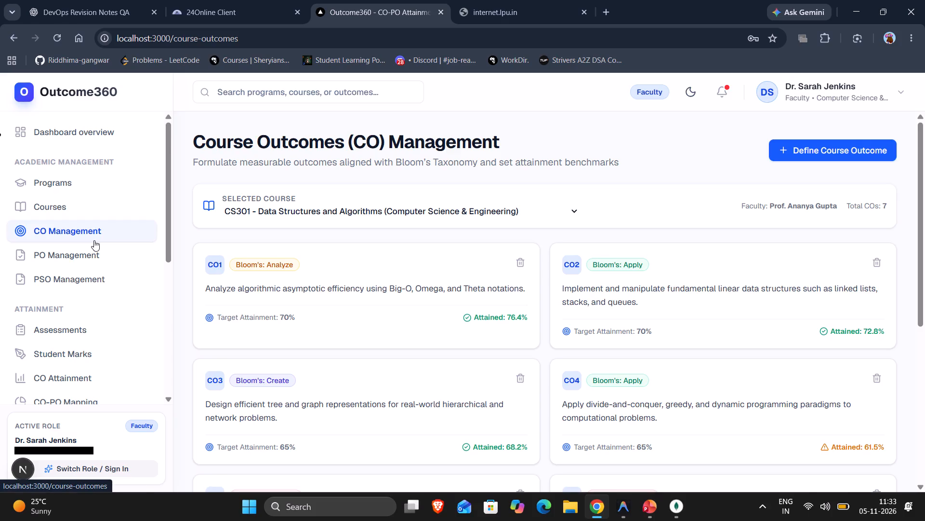
left_click(44, 394)
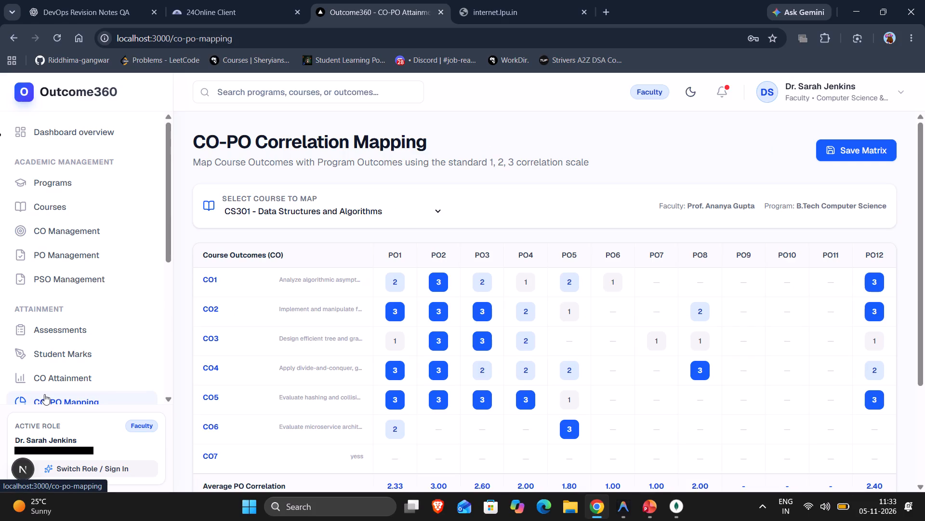
left_click(51, 252)
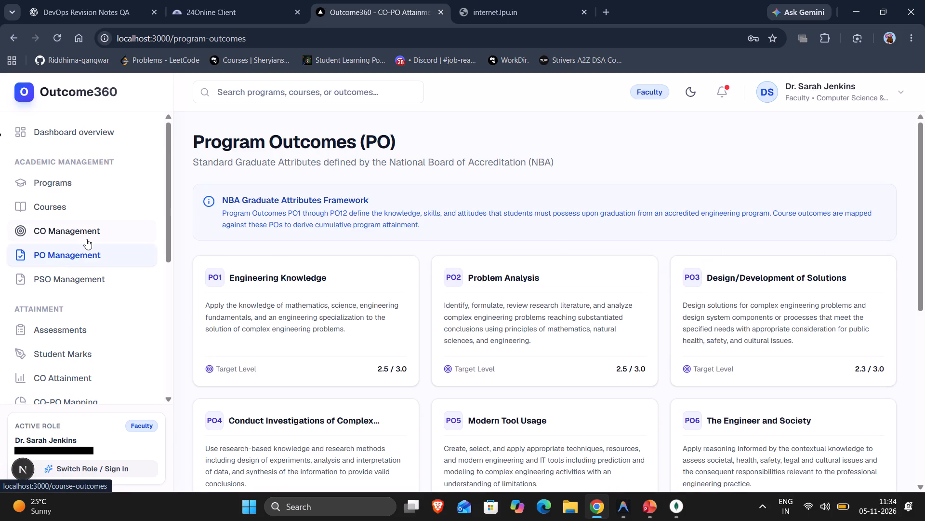
Define and save course outcome CO8 for CS301 - Data Structures and Algorithms with the statement "YES", keeping the default taxonomy level and threshold.
left_click(86, 239)
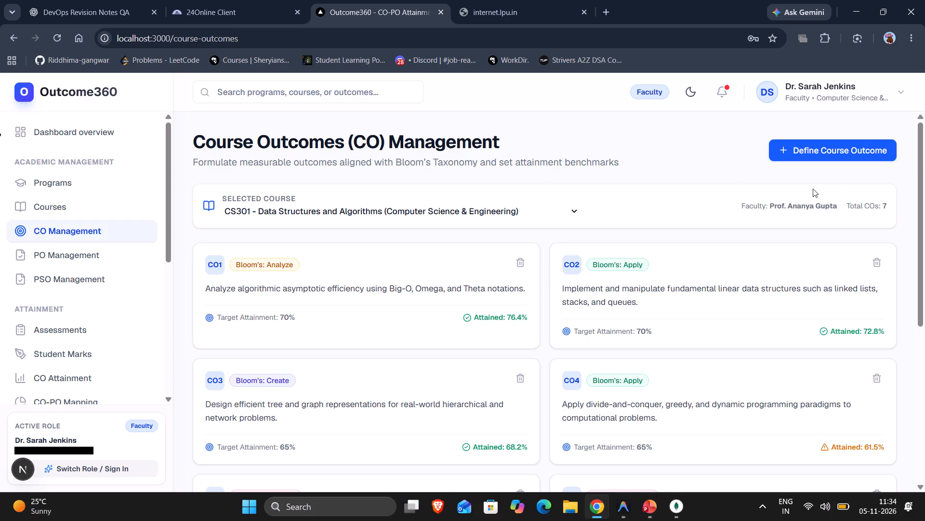
left_click(808, 152)
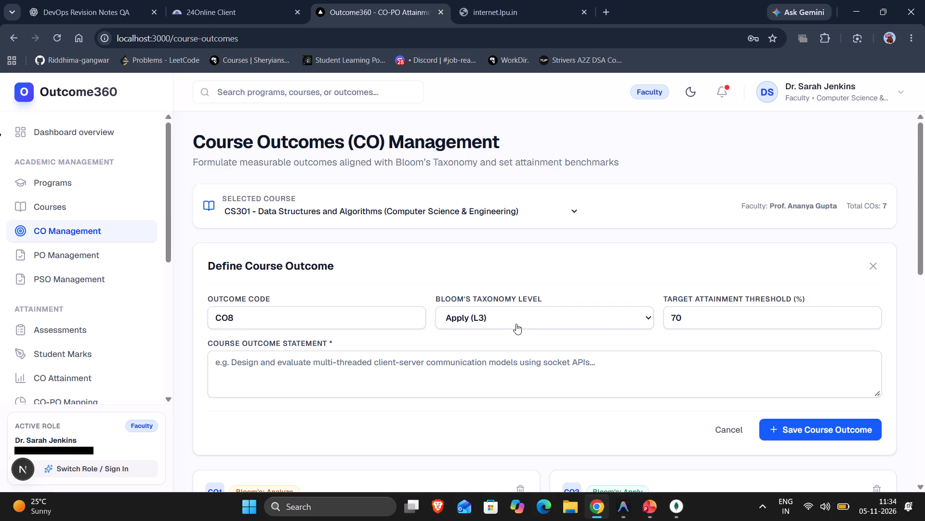
left_click(812, 435)
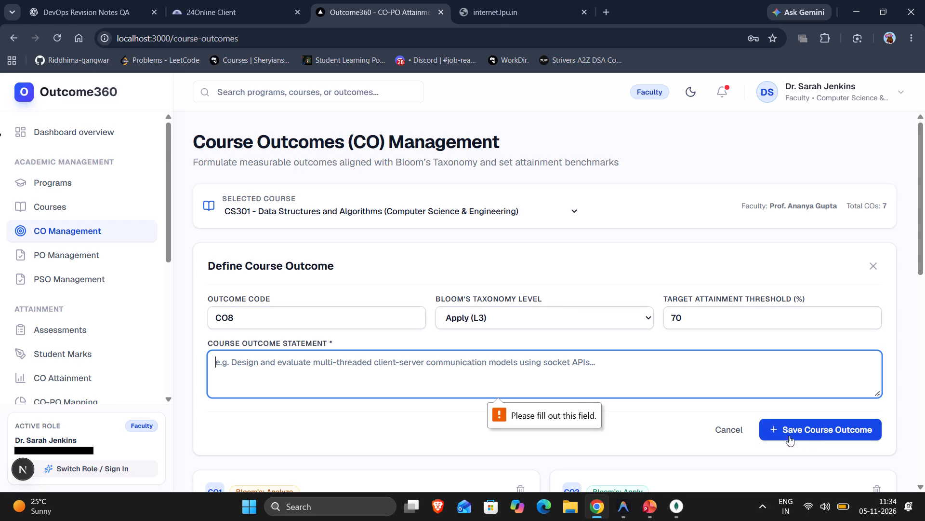
left_click(324, 371)
type("YES")
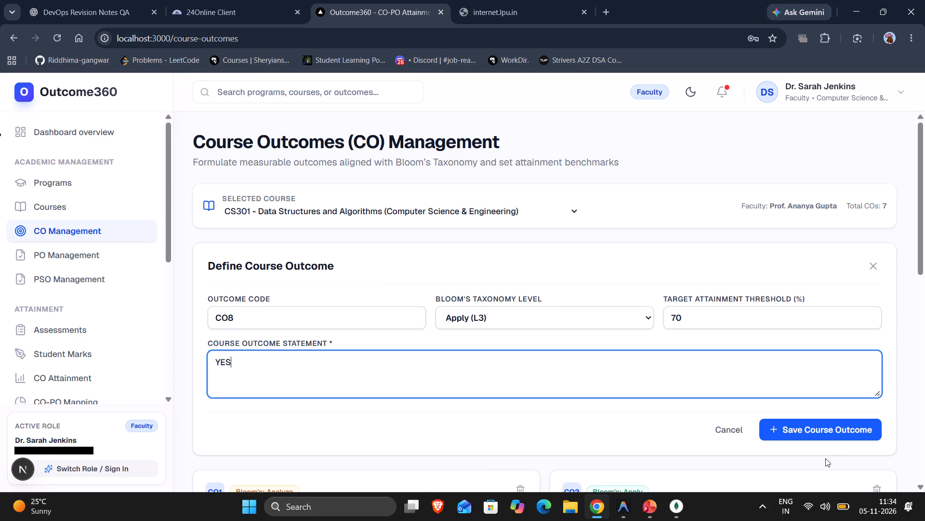
left_click(795, 431)
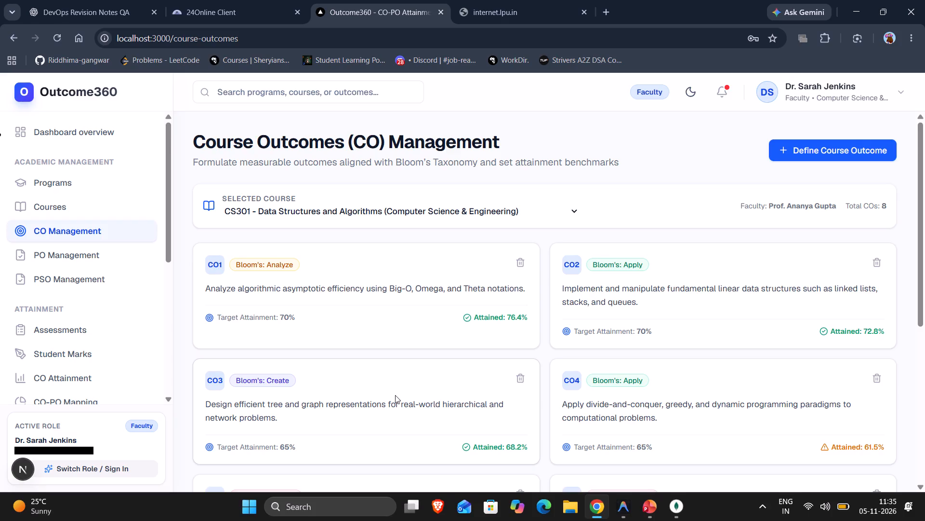
Review the CS301 course outcomes and the standard program outcomes defined for accreditation.
scroll(296, 279, "down", 1)
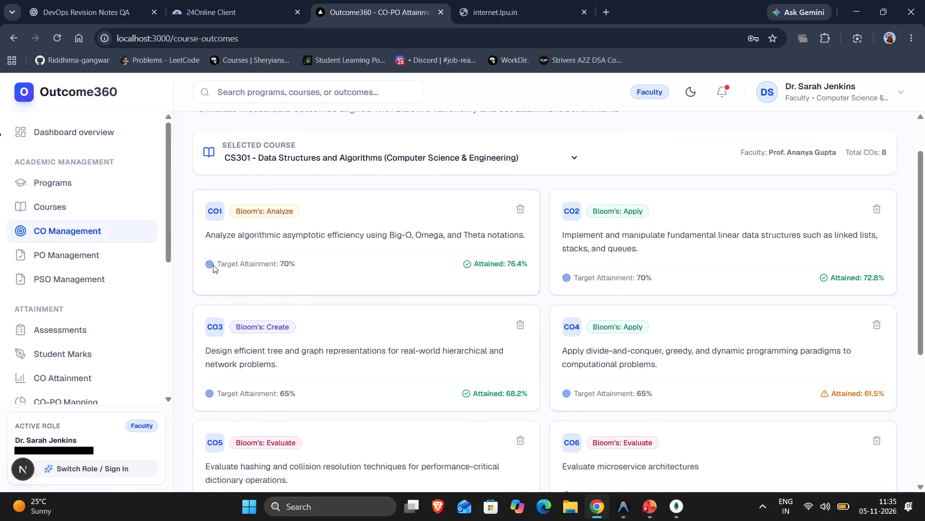
left_click(120, 247)
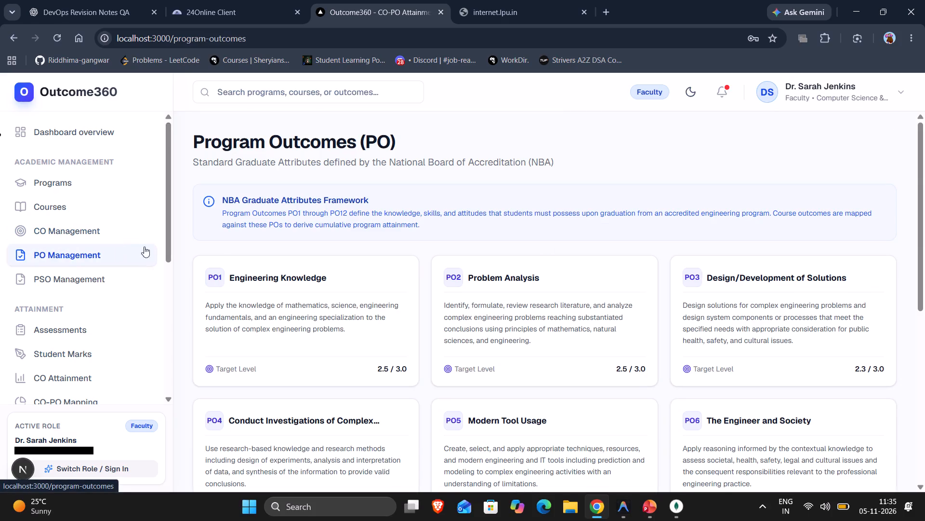
scroll(435, 327, "down", 2)
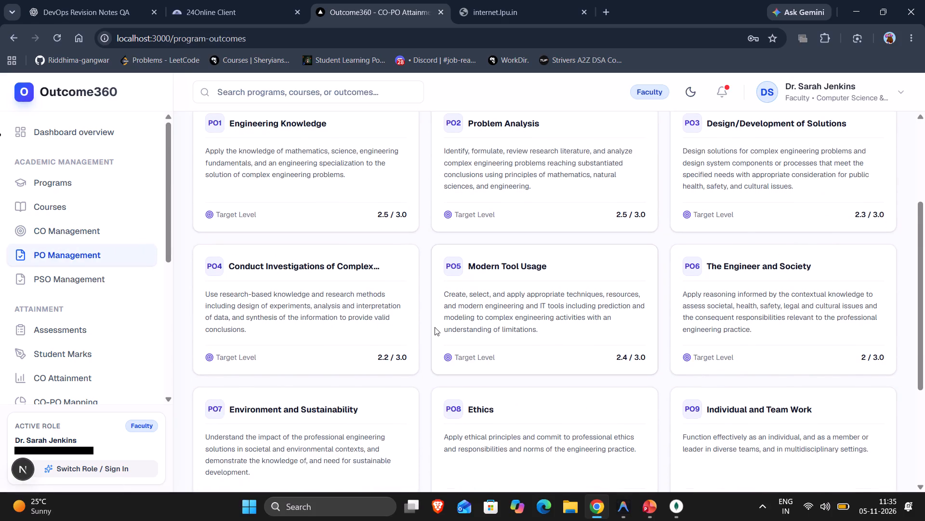
scroll(435, 327, "down", 1)
scroll(82, 358, "down", 2)
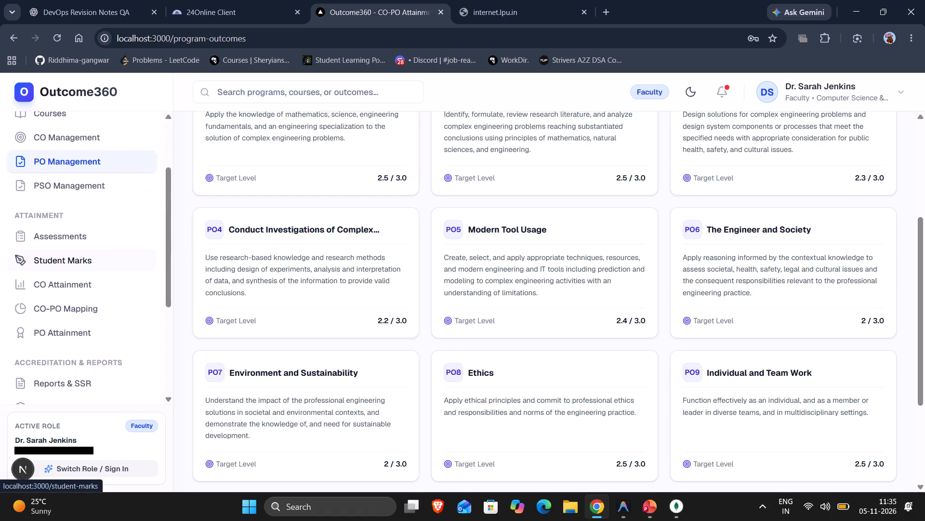
Examine the CO-PO correlation matrix for CS301, including the row for the new outcome CO8.
left_click(78, 314)
scroll(408, 379, "down", 2)
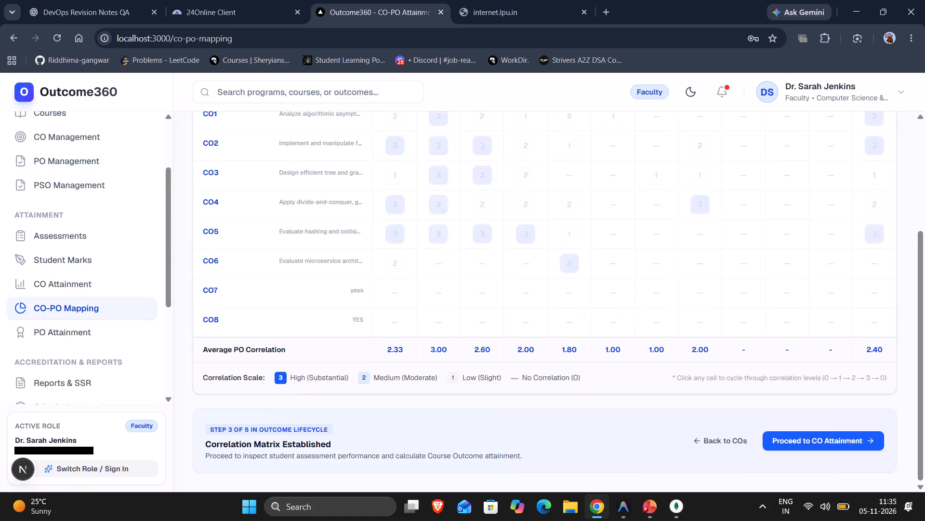
scroll(408, 379, "up", 2)
scroll(408, 379, "down", 1)
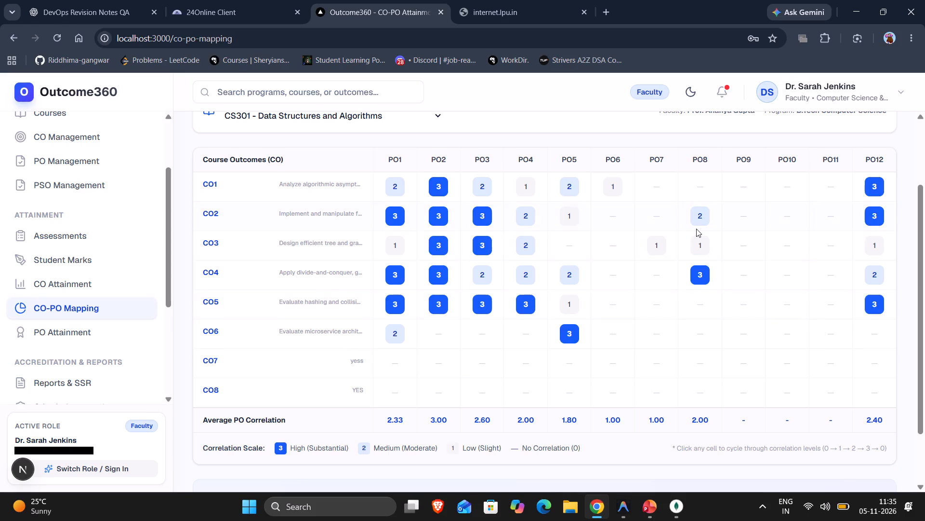
scroll(696, 229, "up", 1)
scroll(696, 229, "down", 1)
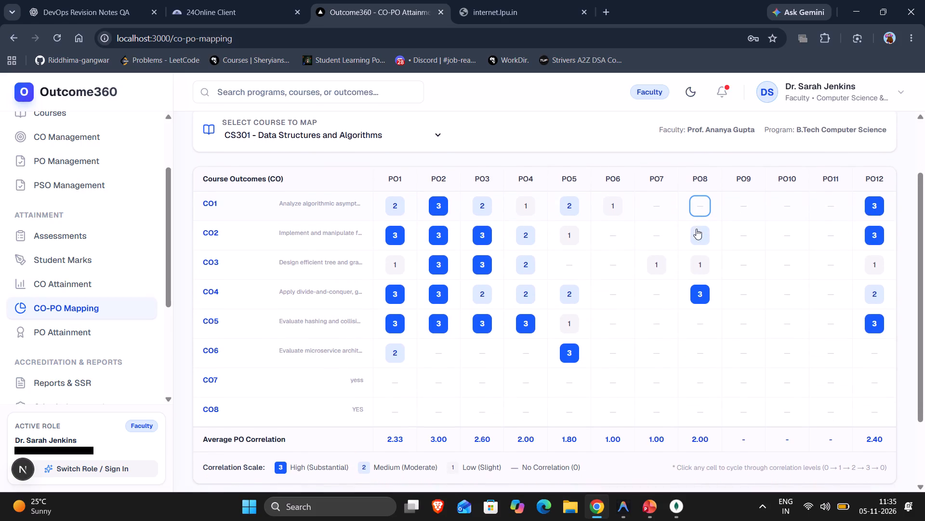
scroll(696, 229, "down", 1)
Switch from the Faculty role to the HOD role by signing in with the HOD preset.
left_click(825, 82)
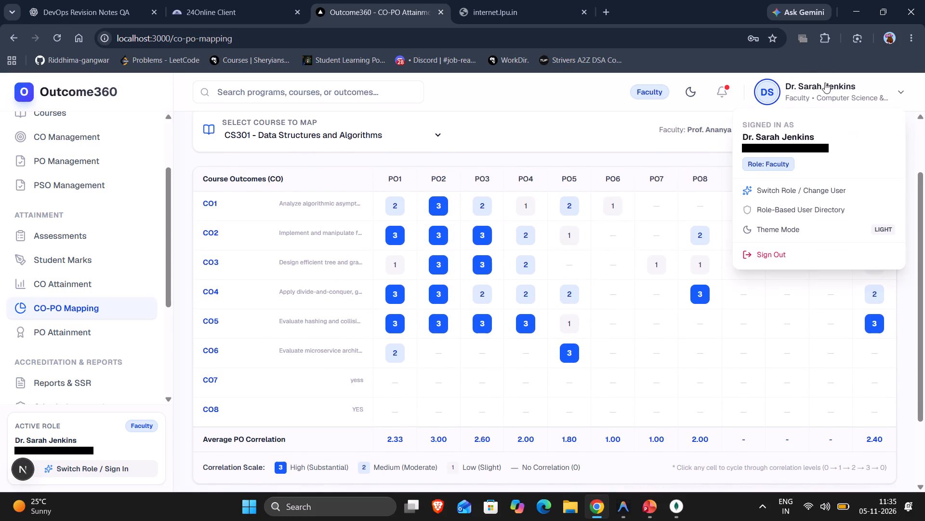
left_click(784, 189)
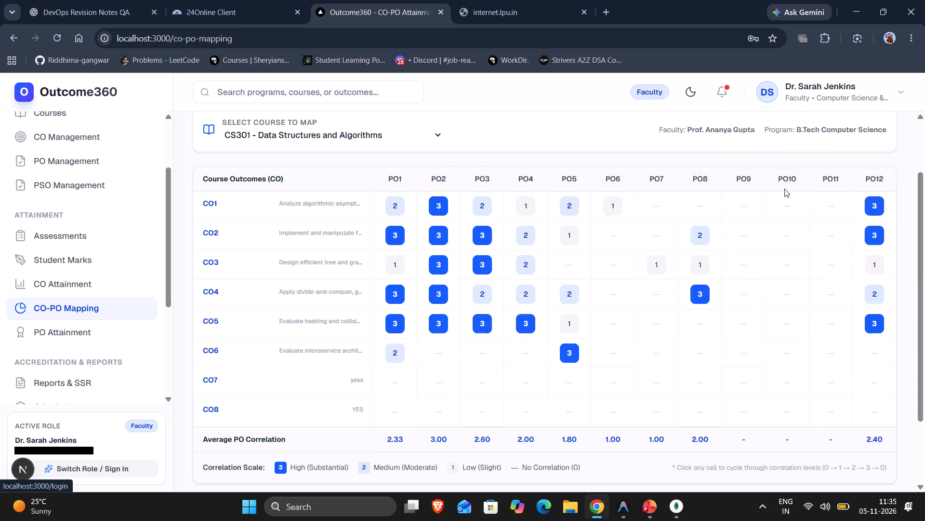
left_click(433, 268)
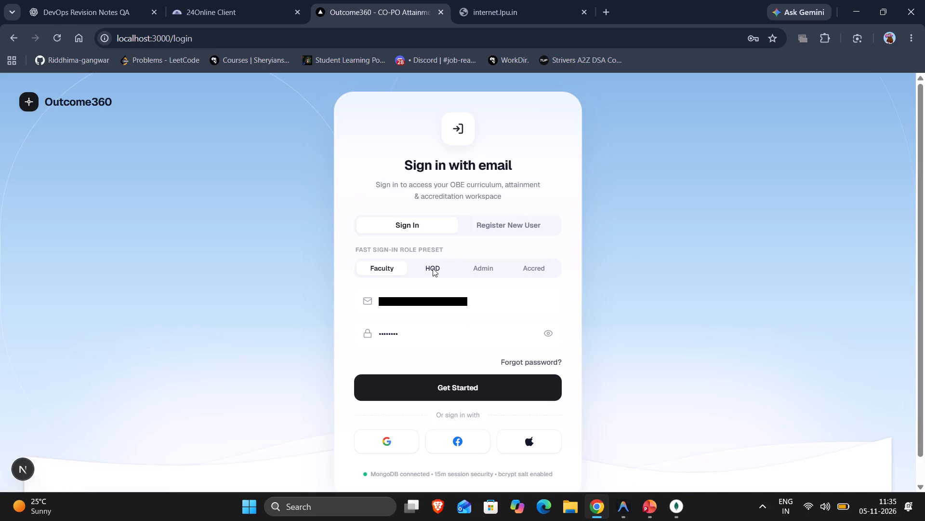
left_click(436, 383)
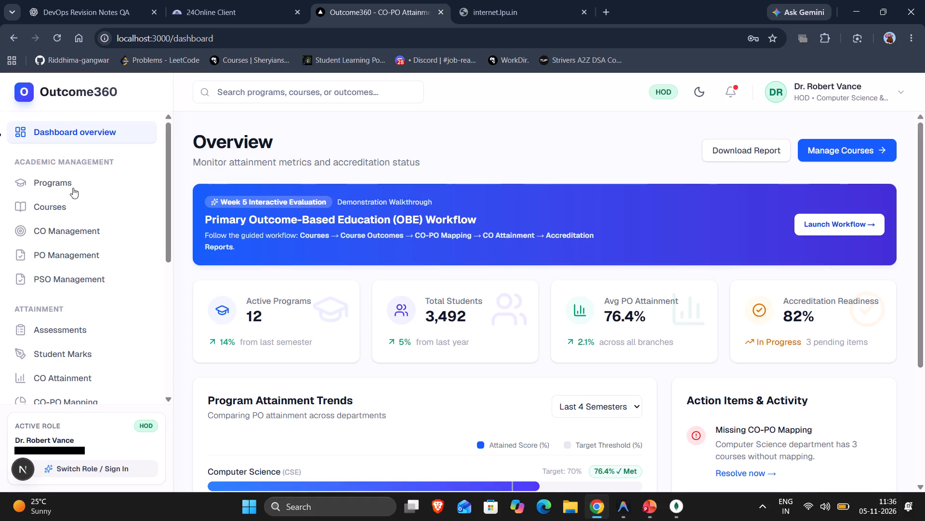
Review the academic degree programs listed for the HOD role.
left_click(71, 184)
scroll(313, 243, "down", 1)
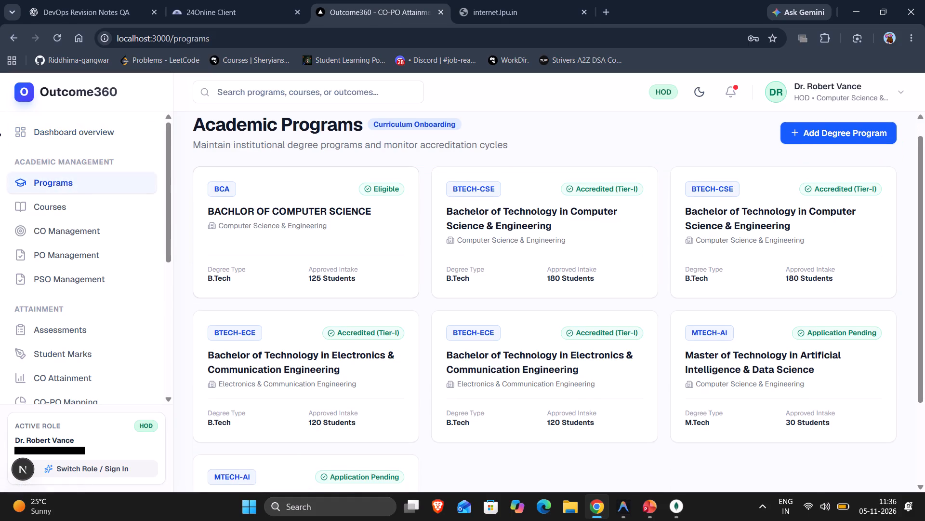
scroll(313, 243, "down", 1)
scroll(434, 282, "up", 1)
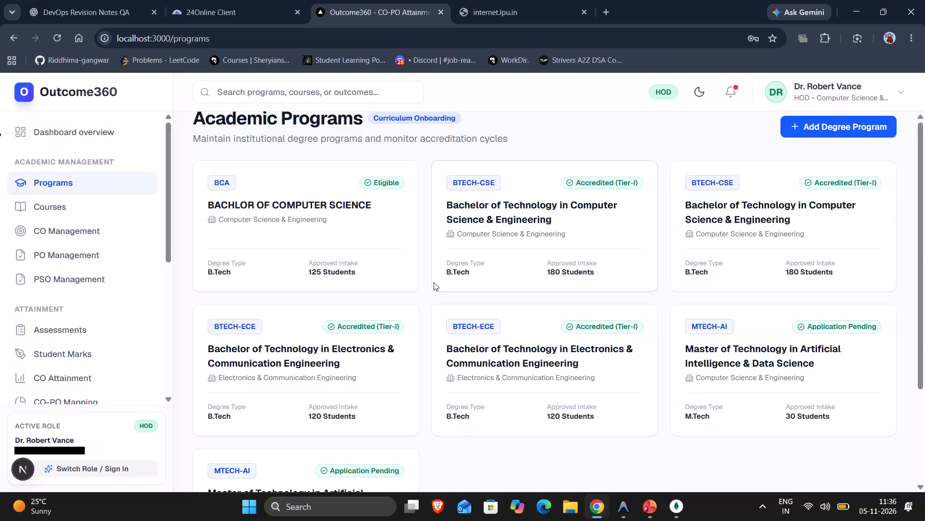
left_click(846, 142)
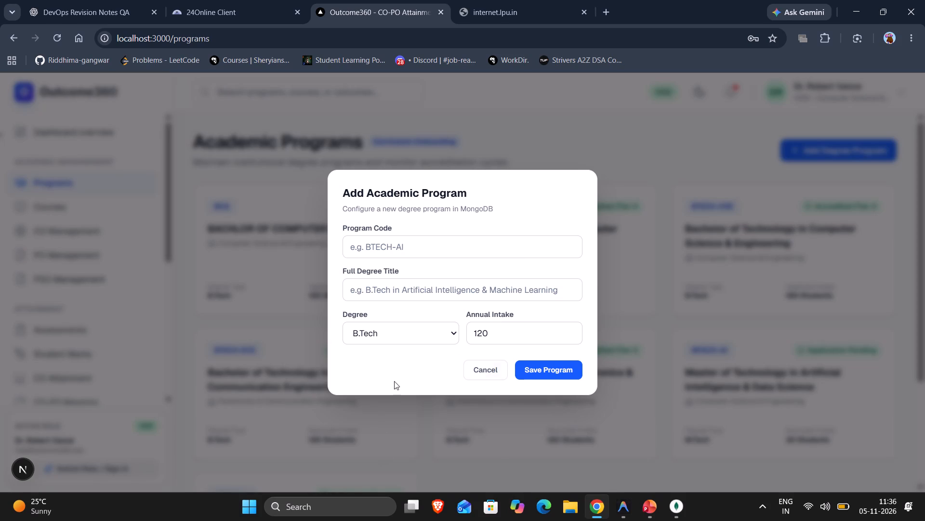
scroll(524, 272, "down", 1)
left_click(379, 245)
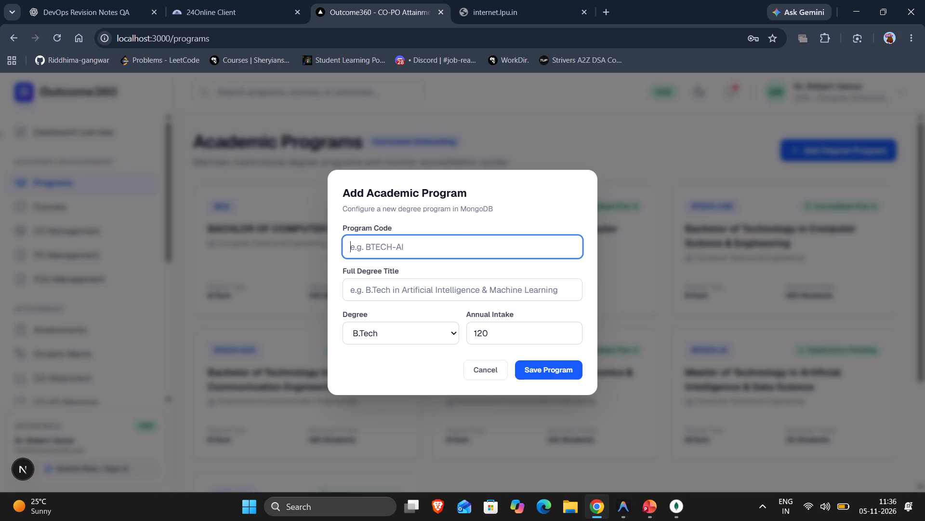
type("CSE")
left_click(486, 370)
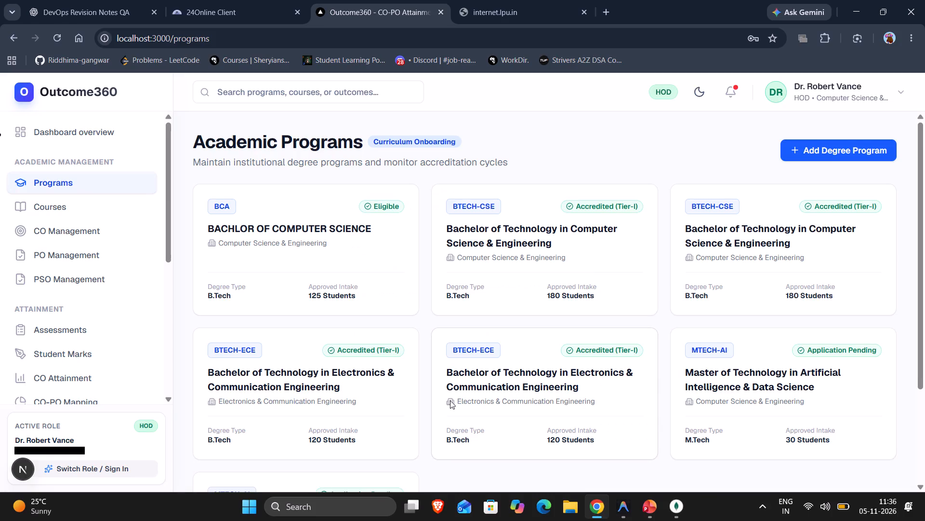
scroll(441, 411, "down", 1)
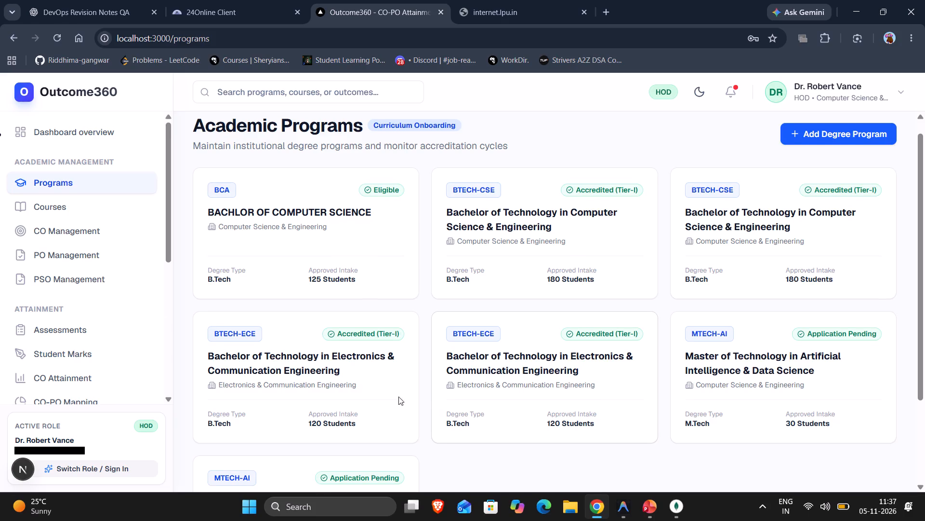
Review the course catalog in Course Management, including the CS301 details and the other course cards.
left_click(77, 204)
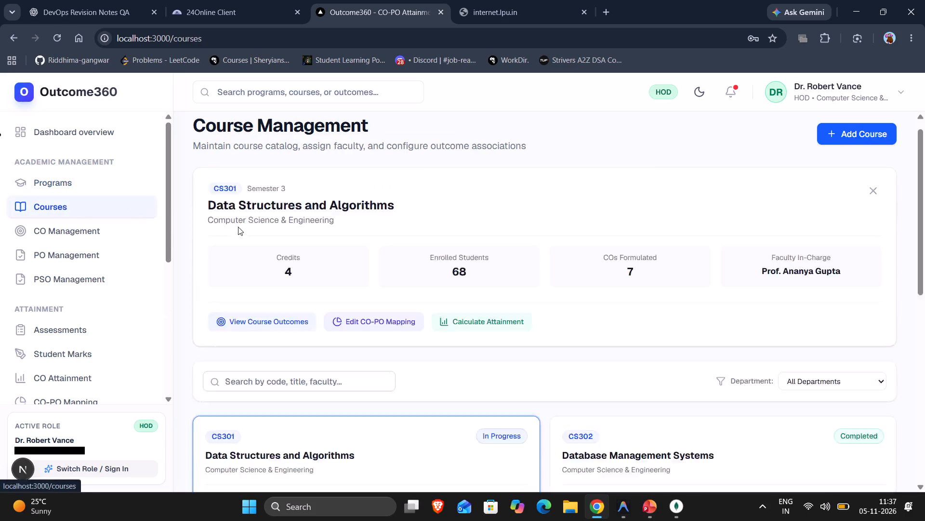
scroll(269, 245, "down", 2)
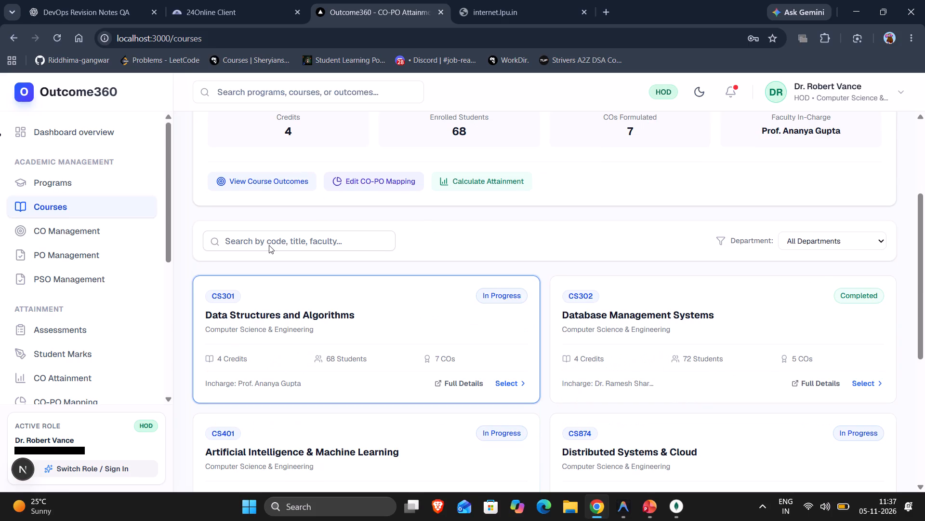
scroll(269, 245, "down", 1)
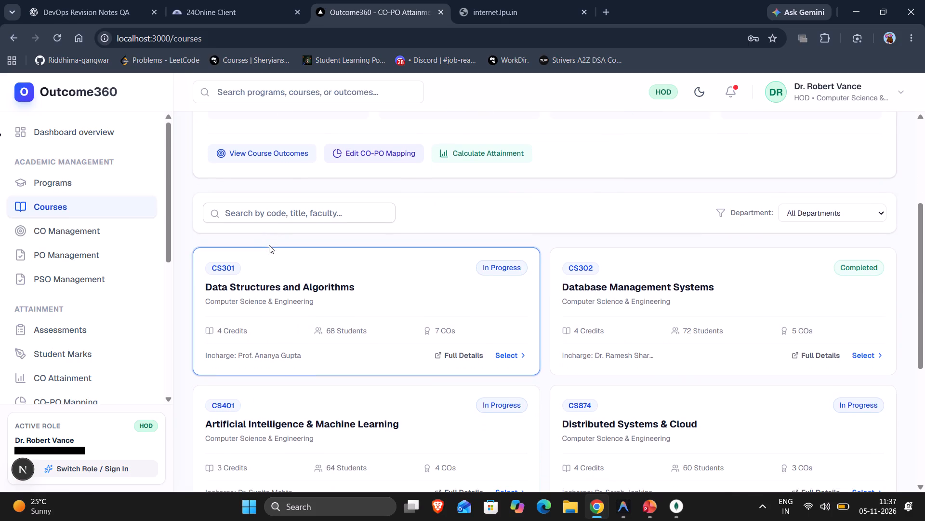
scroll(269, 245, "down", 3)
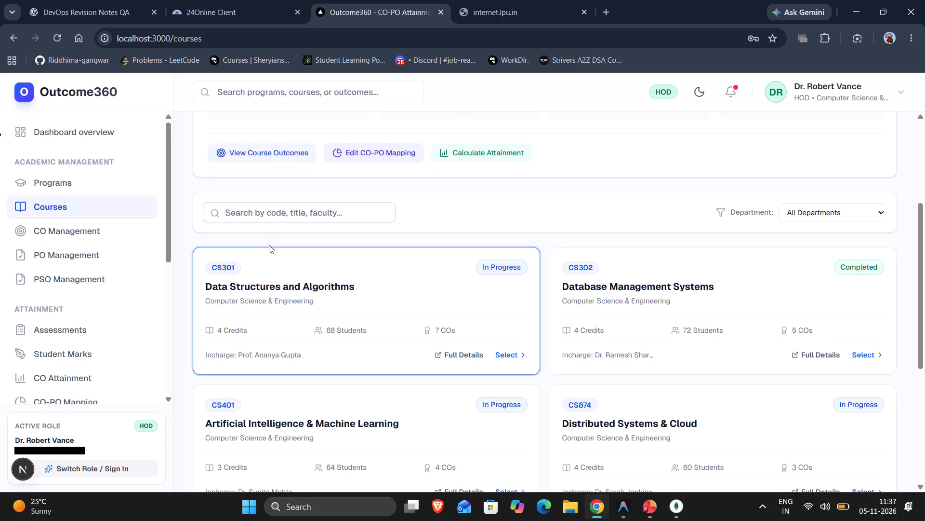
scroll(269, 245, "down", 1)
In the CO-PO mapping of CS401 - Artificial Intelligence & Machine Learning, set CO1–PO1 to 1 and CO1–PO7 to 2, and save the matrix.
left_click(68, 395)
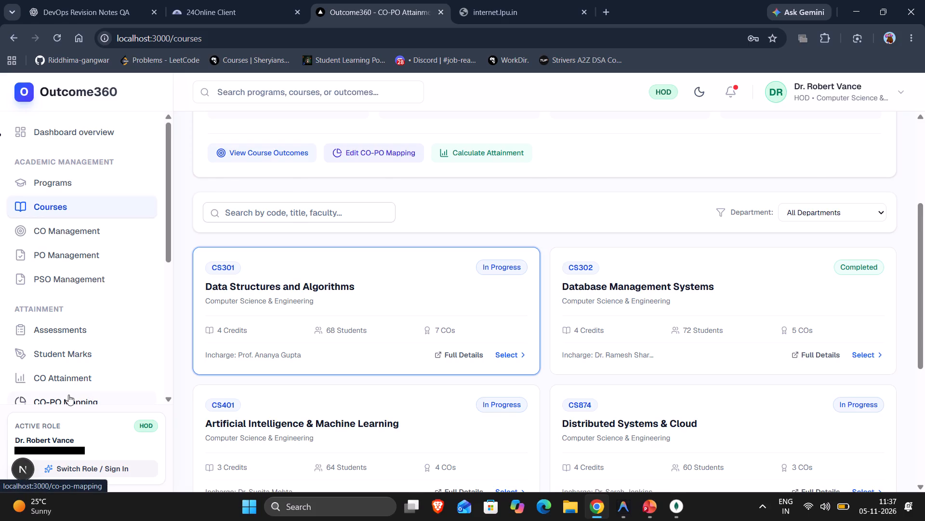
scroll(350, 343, "up", 2)
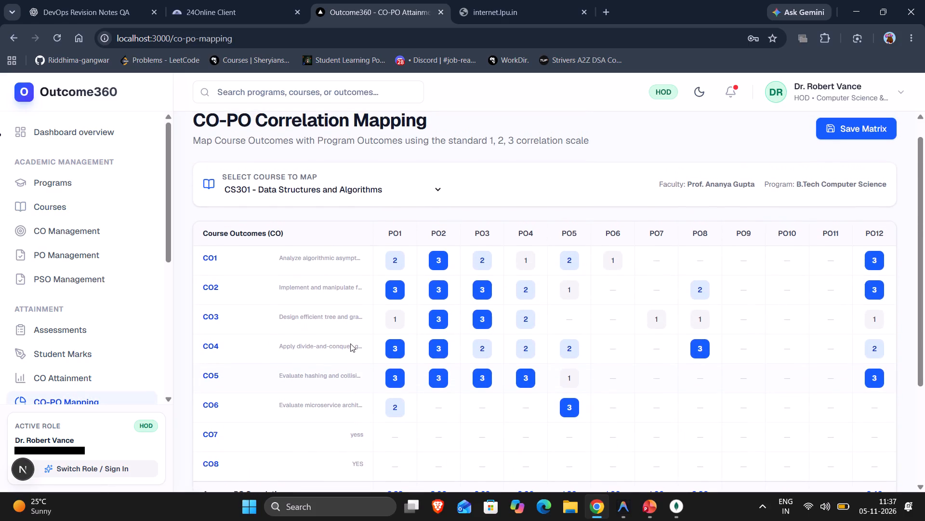
scroll(350, 343, "up", 1)
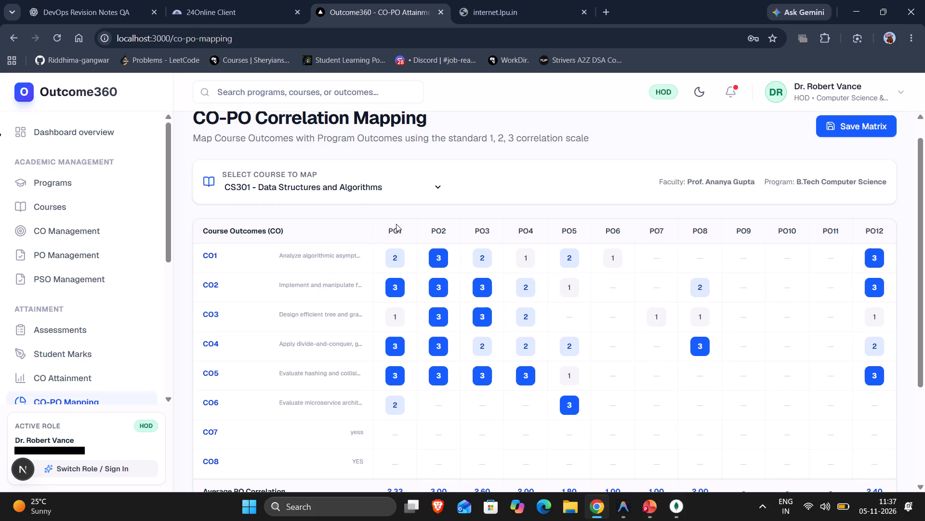
left_click(399, 195)
left_click(436, 190)
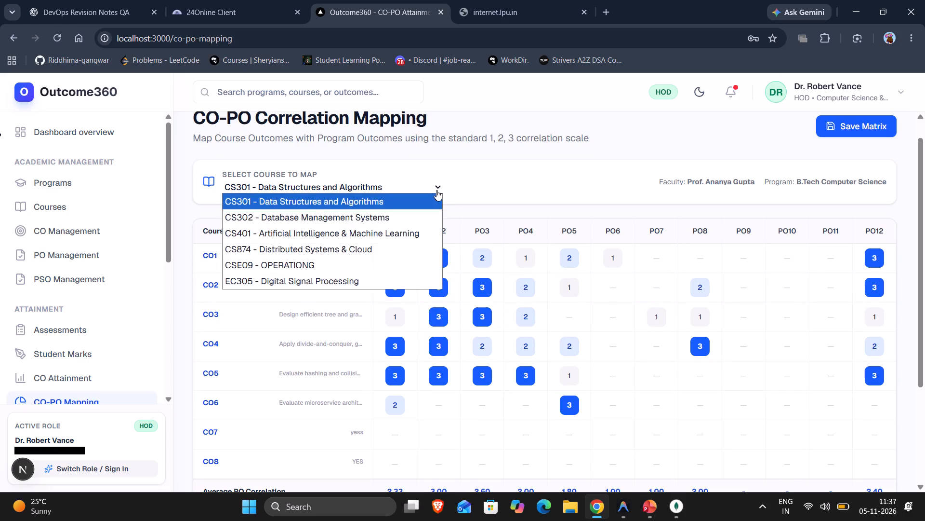
left_click(373, 236)
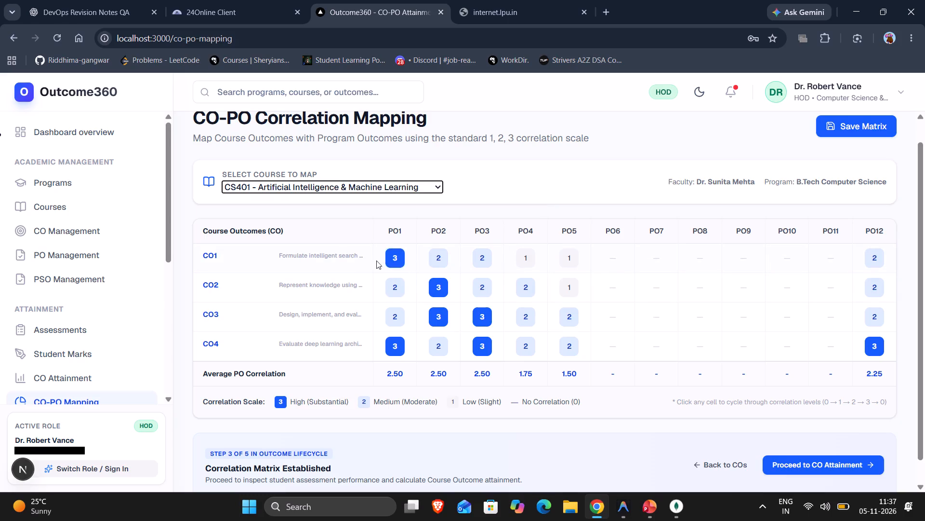
left_click(396, 256)
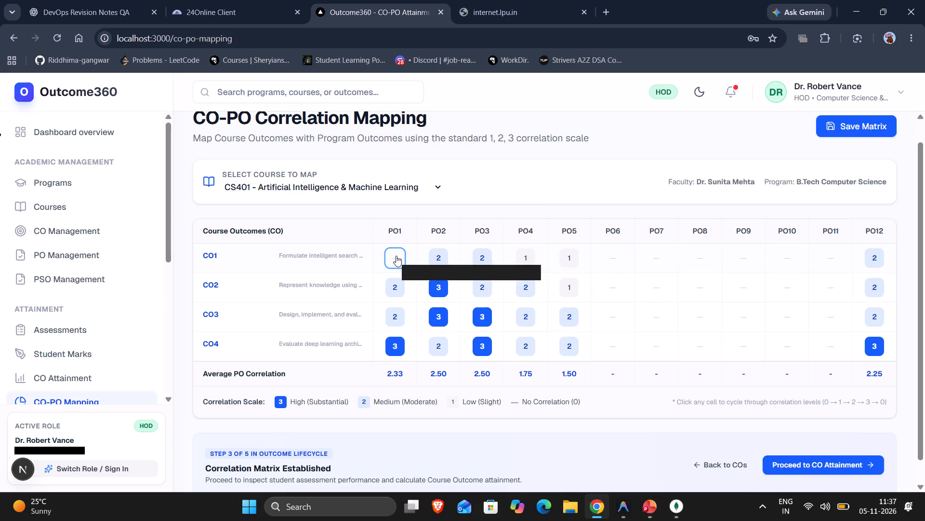
left_click(396, 256)
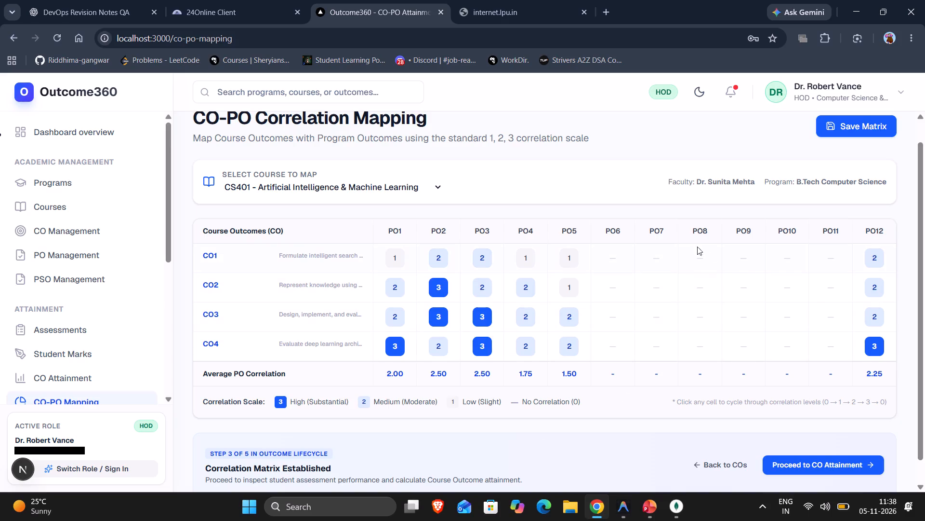
left_click(659, 254)
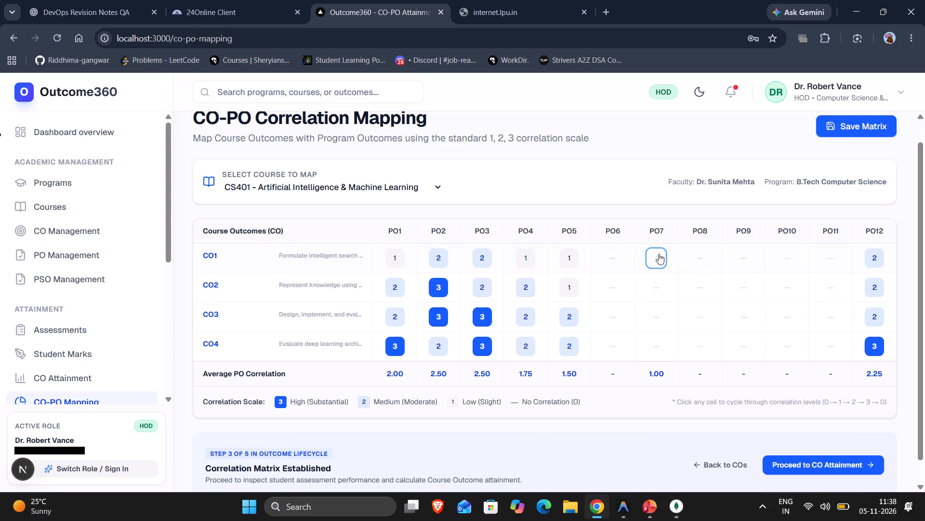
left_click(659, 254)
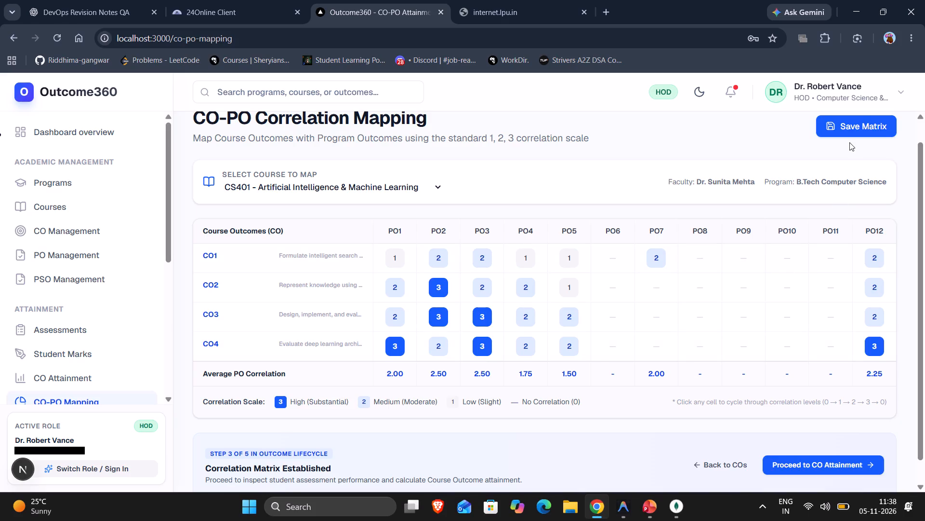
left_click(847, 123)
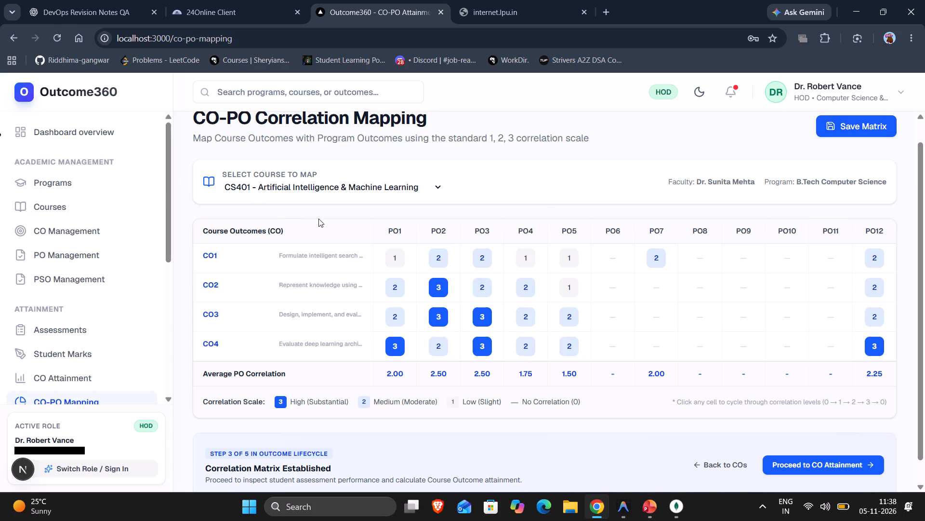
Proceed to CO Attainment and examine CS301's target versus attained performance chart and its direct and indirect attainment table.
left_click(824, 469)
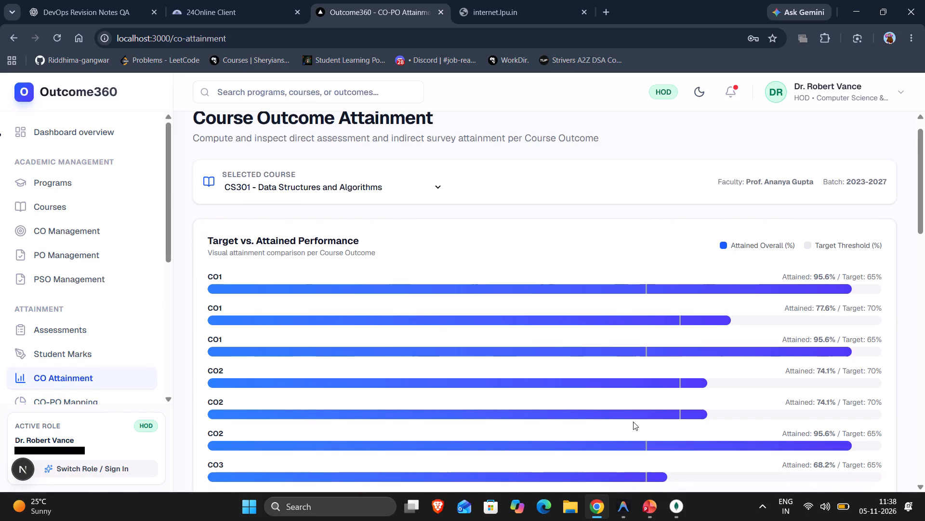
scroll(633, 422, "down", 2)
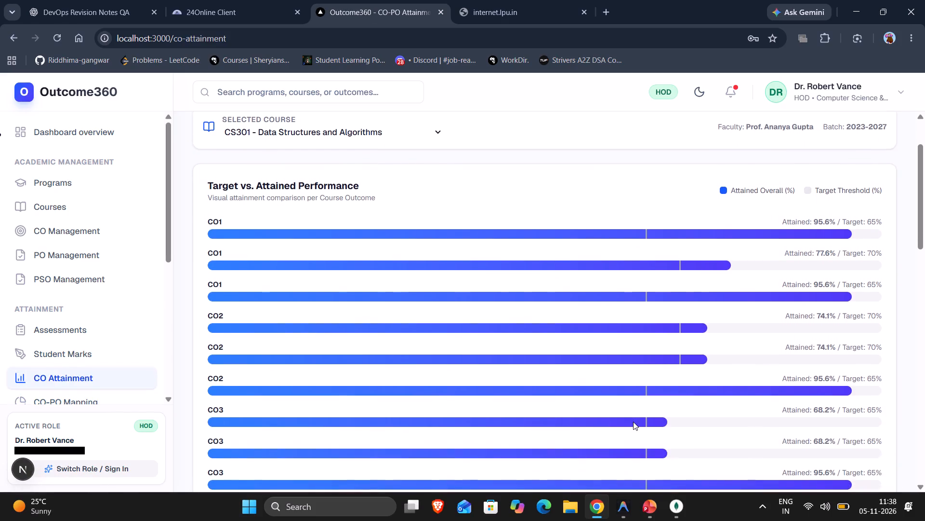
scroll(633, 422, "down", 1)
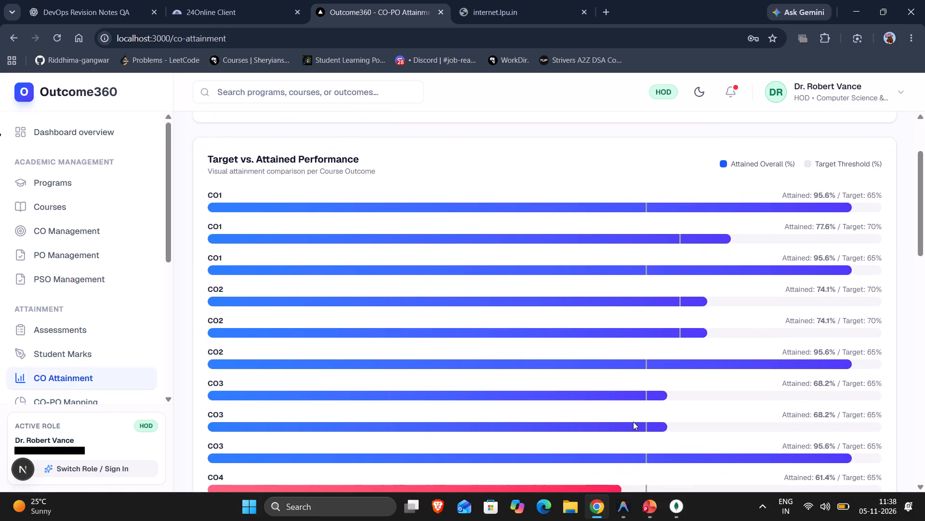
scroll(633, 422, "down", 1)
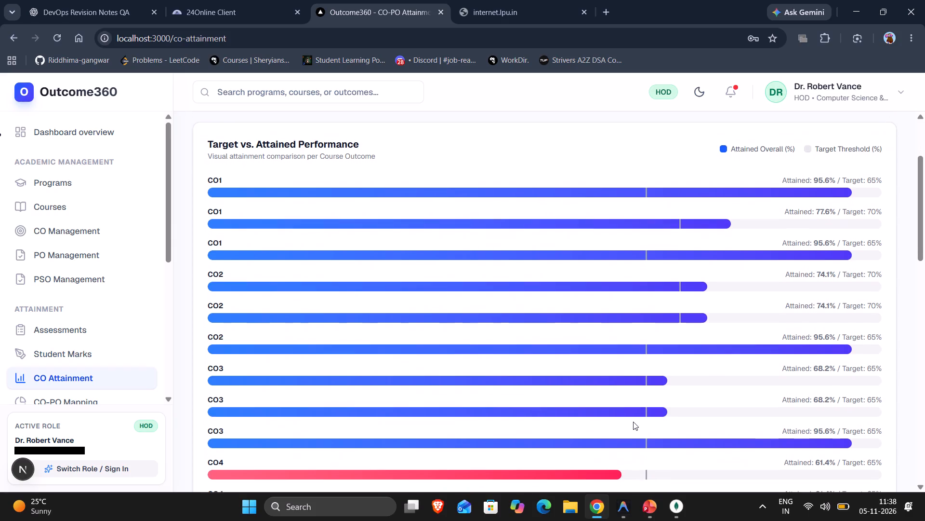
scroll(633, 422, "down", 1)
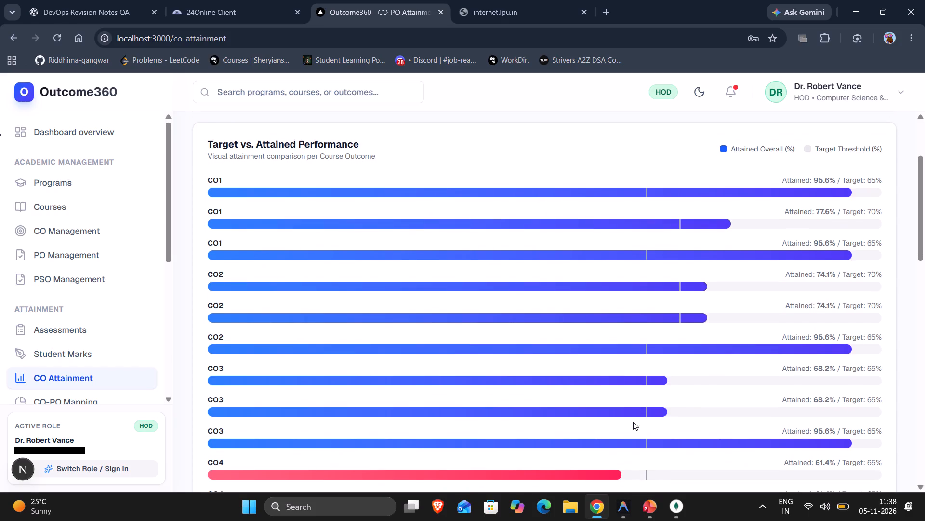
scroll(633, 422, "down", 3)
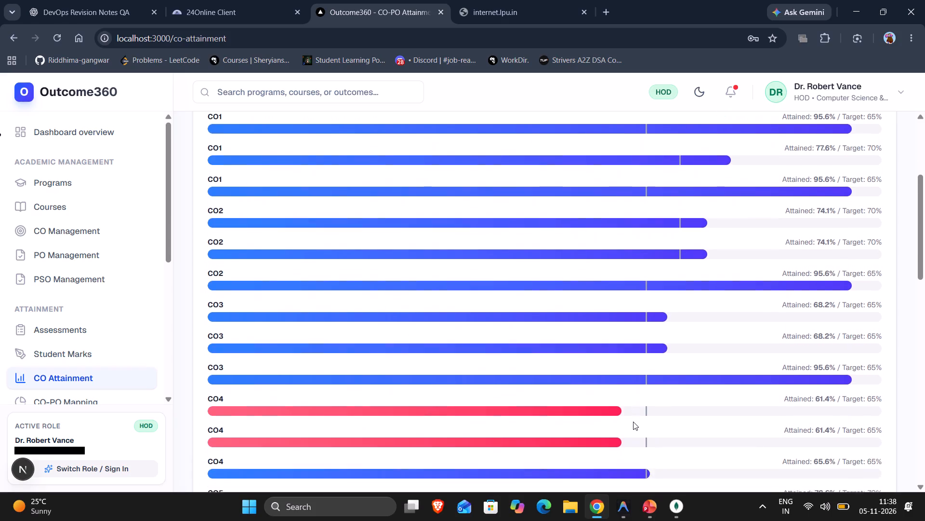
scroll(633, 422, "down", 2)
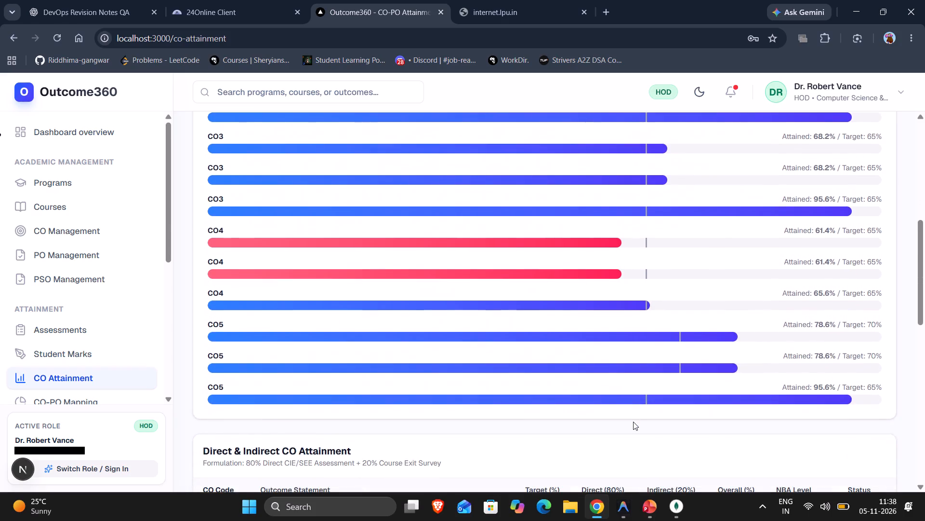
scroll(633, 422, "down", 2)
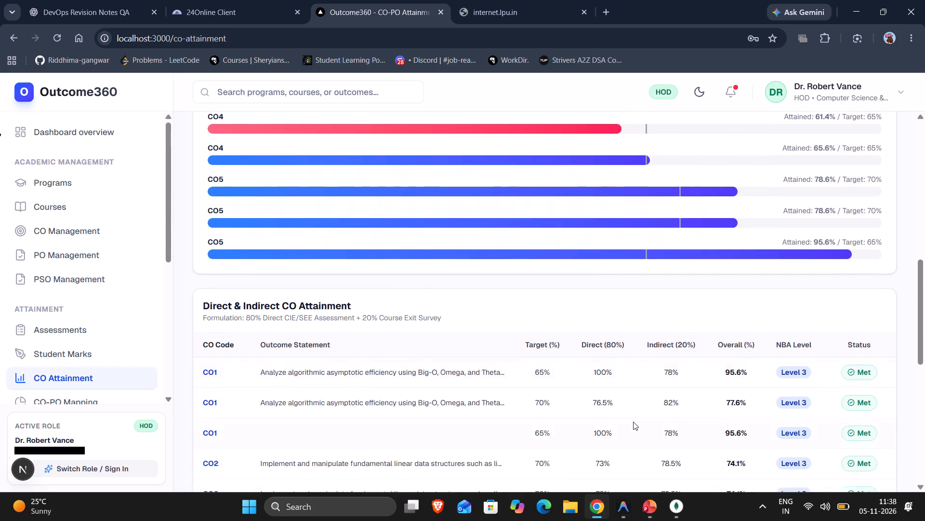
scroll(633, 422, "down", 3)
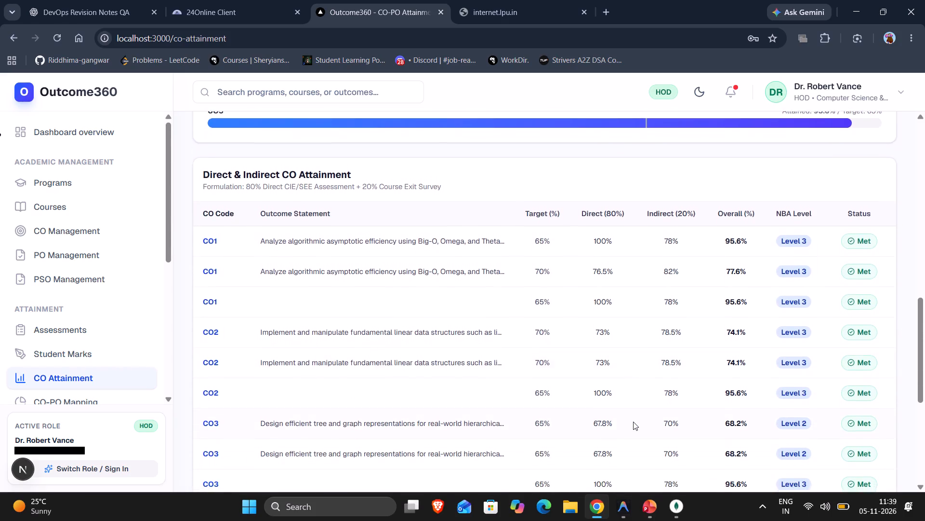
scroll(633, 422, "down", 3)
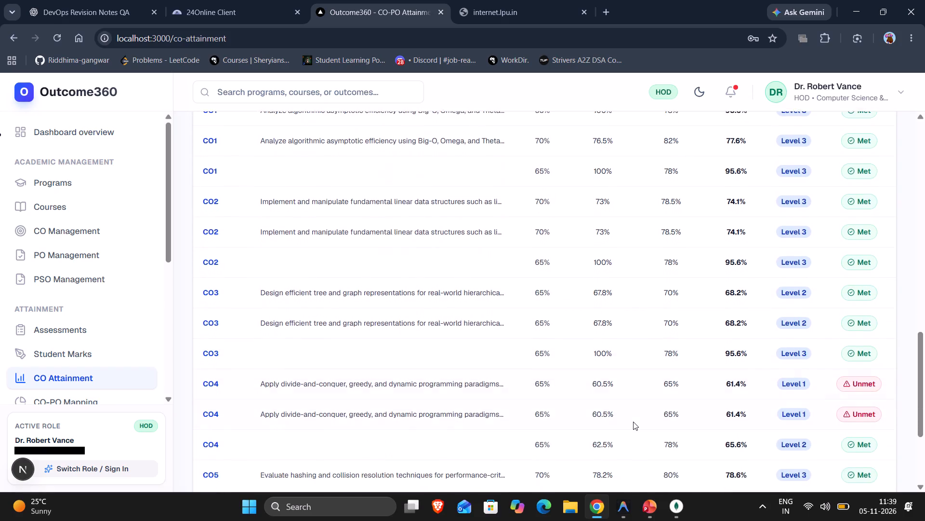
scroll(633, 422, "down", 1)
scroll(119, 329, "down", 1)
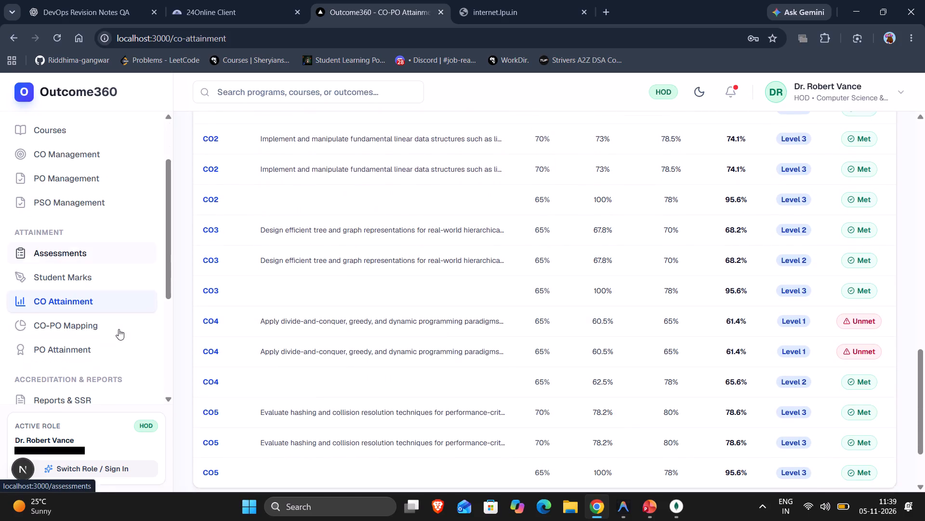
scroll(119, 329, "down", 1)
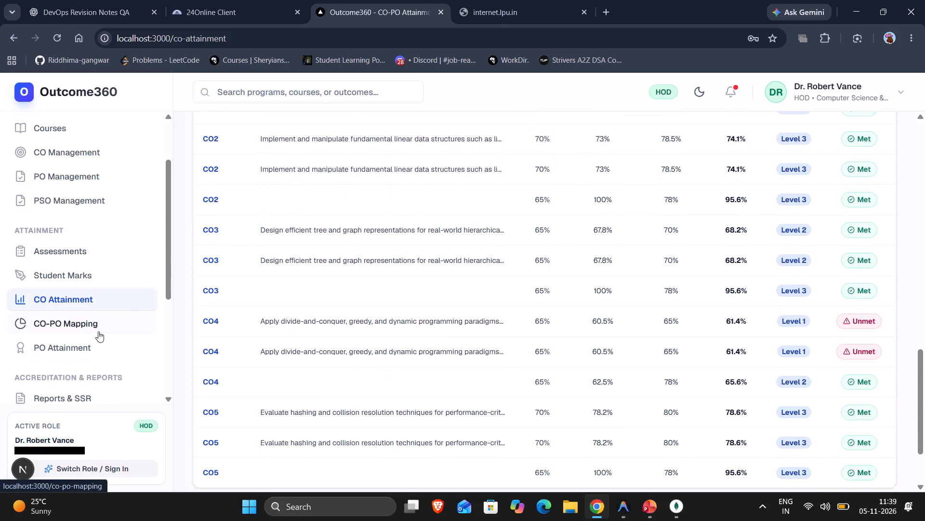
Go through Assessments to student marks entry and review the CS301 marks per course outcome for Continuous Internal Evaluation 1.
left_click(90, 254)
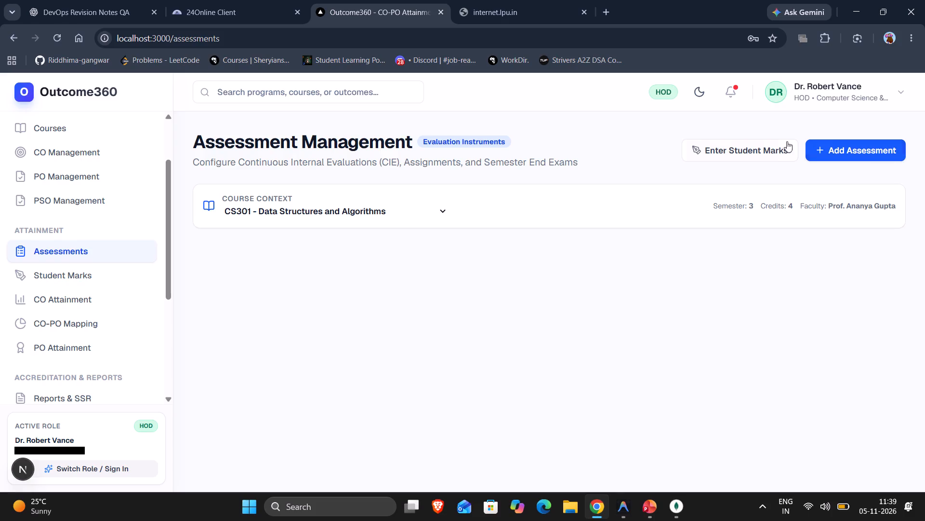
left_click(776, 156)
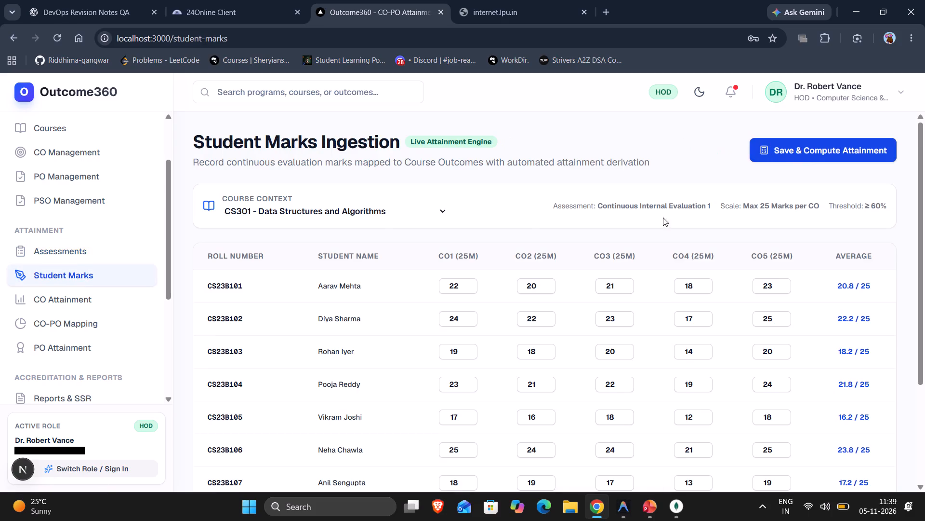
scroll(635, 279, "down", 2)
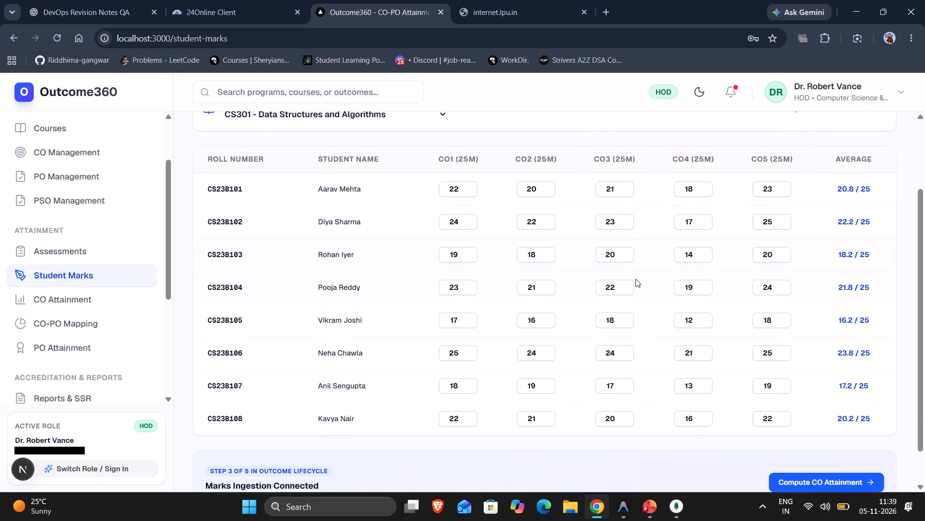
scroll(635, 279, "down", 1)
scroll(635, 279, "up", 1)
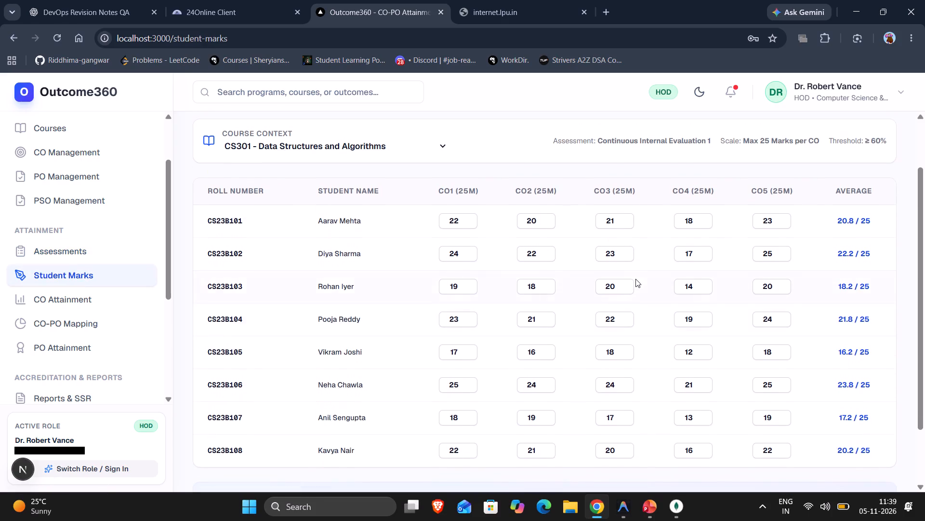
scroll(635, 279, "up", 1)
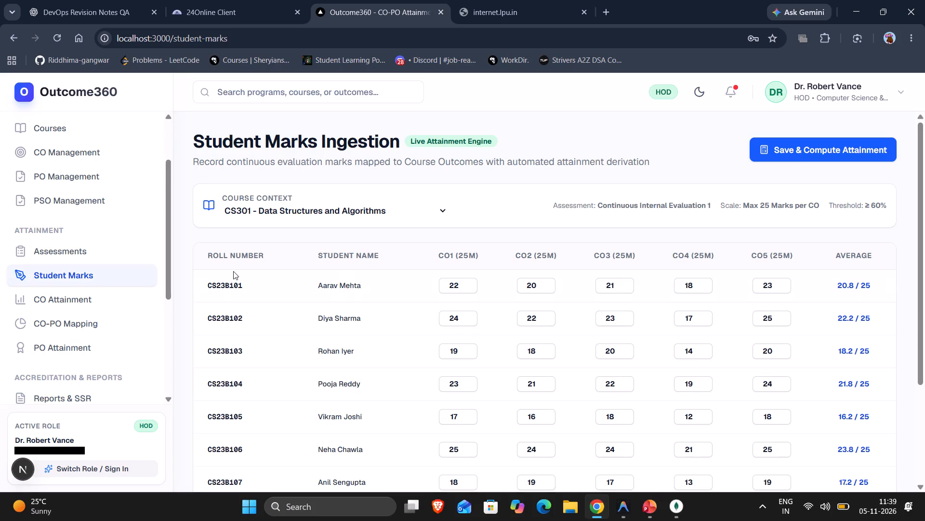
Return to Assessments, view the form for adding an assessment instrument to CS301, and close it without saving.
left_click(56, 252)
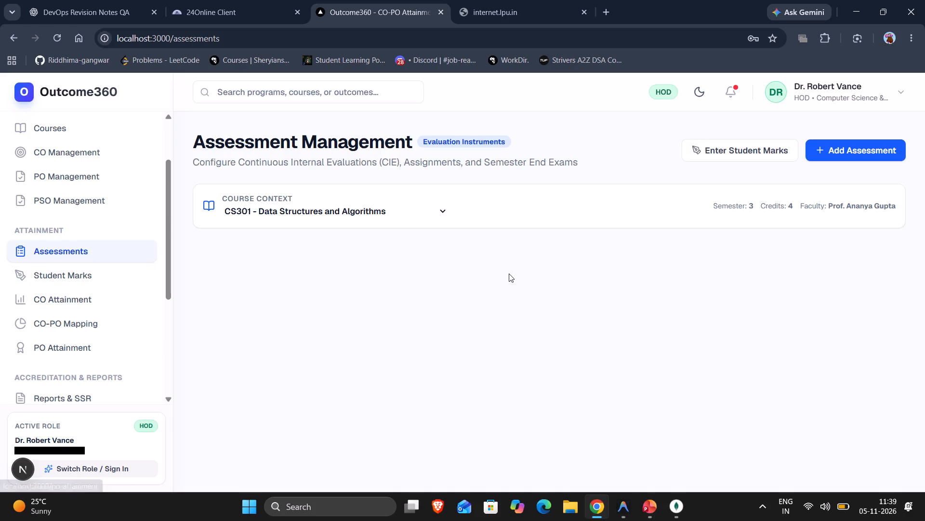
left_click(847, 161)
left_click(842, 153)
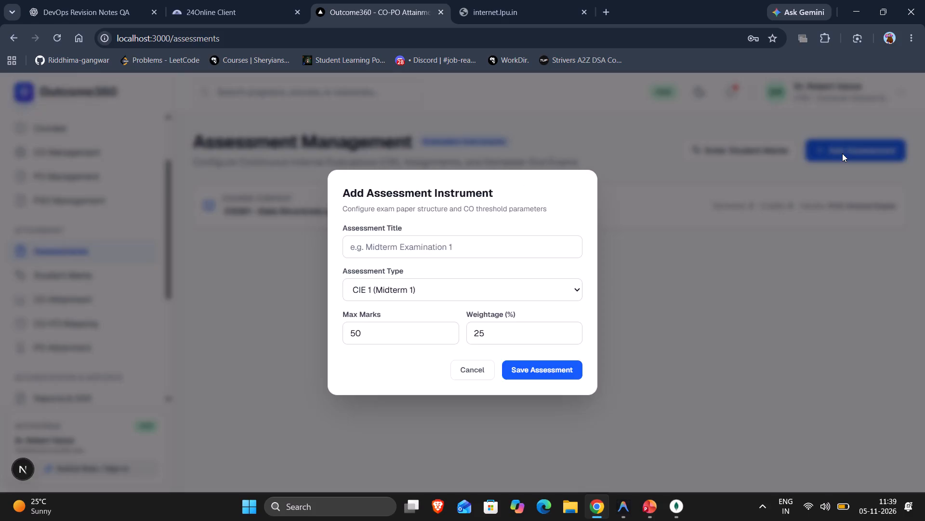
left_click(486, 368)
Review the Evidence & Documents course file binders and the evidence upload form, and close the form without registering anything.
scroll(50, 365, "down", 1)
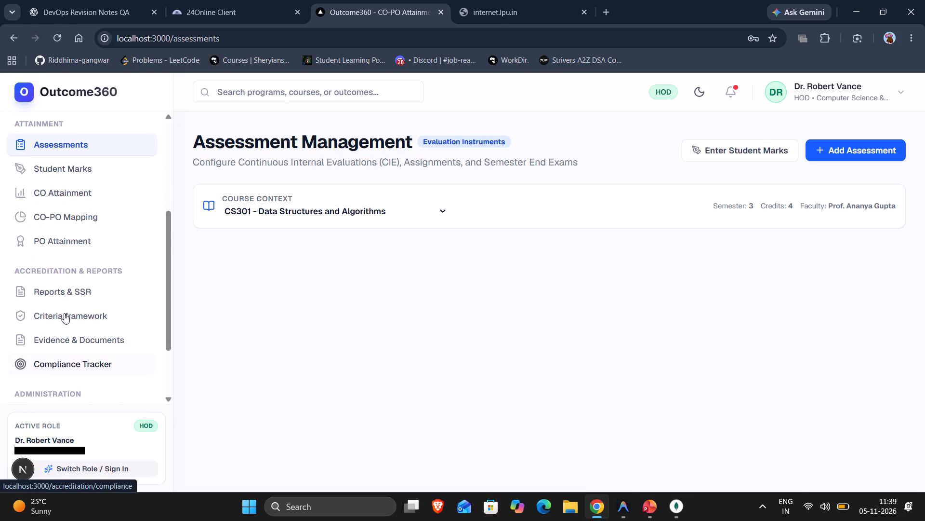
left_click(77, 333)
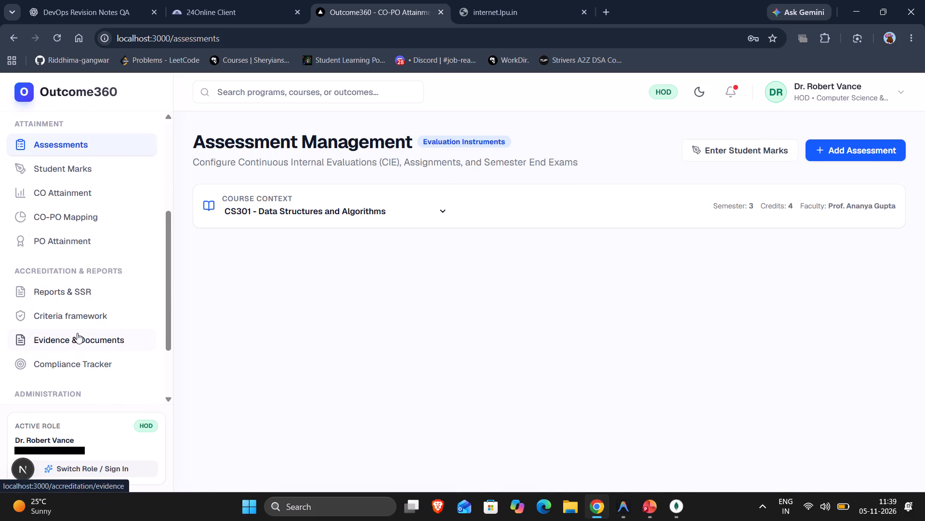
scroll(677, 284, "down", 1)
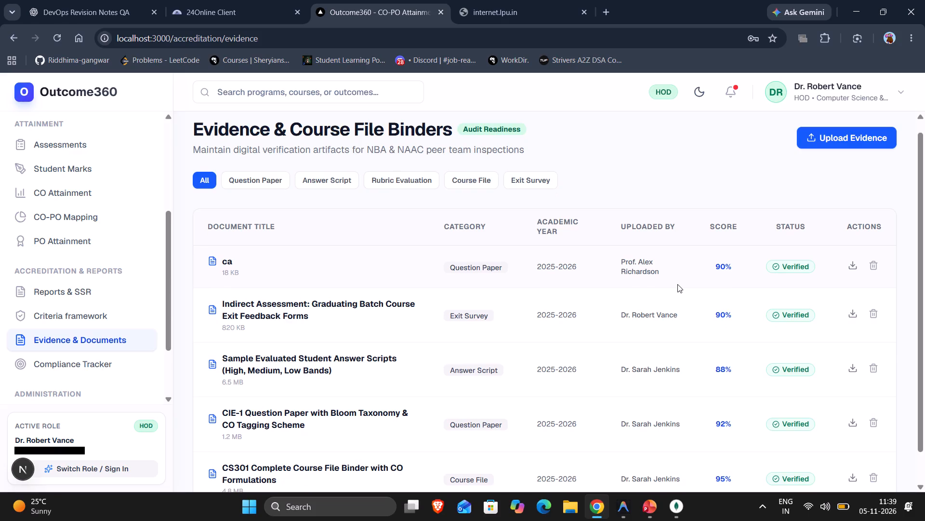
left_click(837, 140)
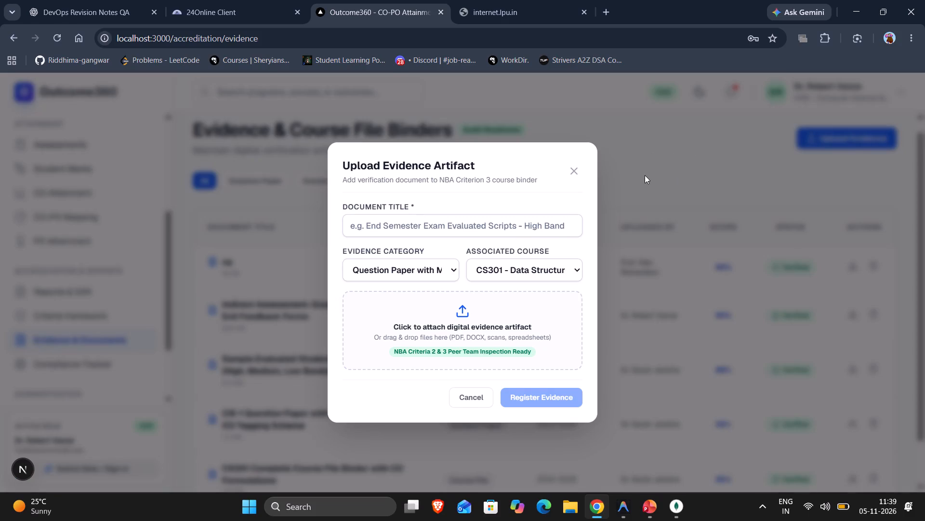
left_click(576, 169)
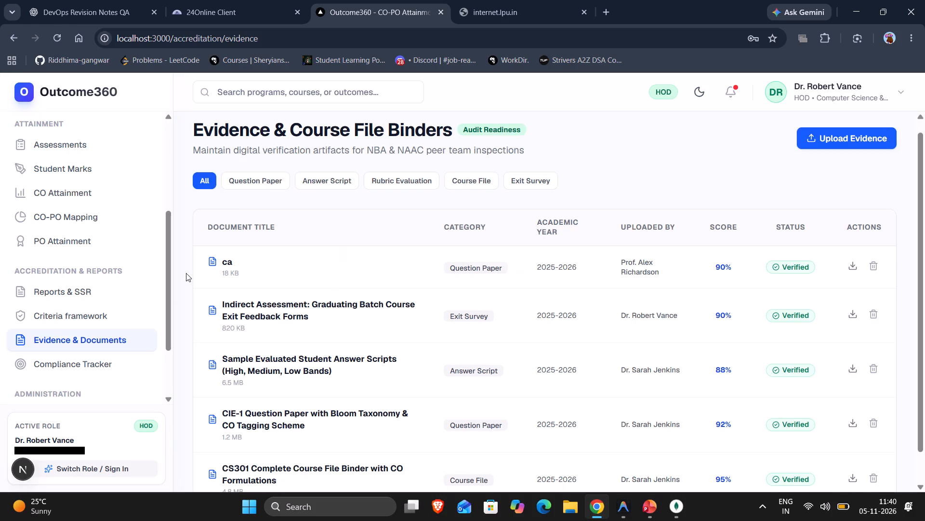
Proceed to Reports & SSR and examine the accreditation document manifest.
scroll(112, 325, "down", 1)
scroll(68, 315, "down", 1)
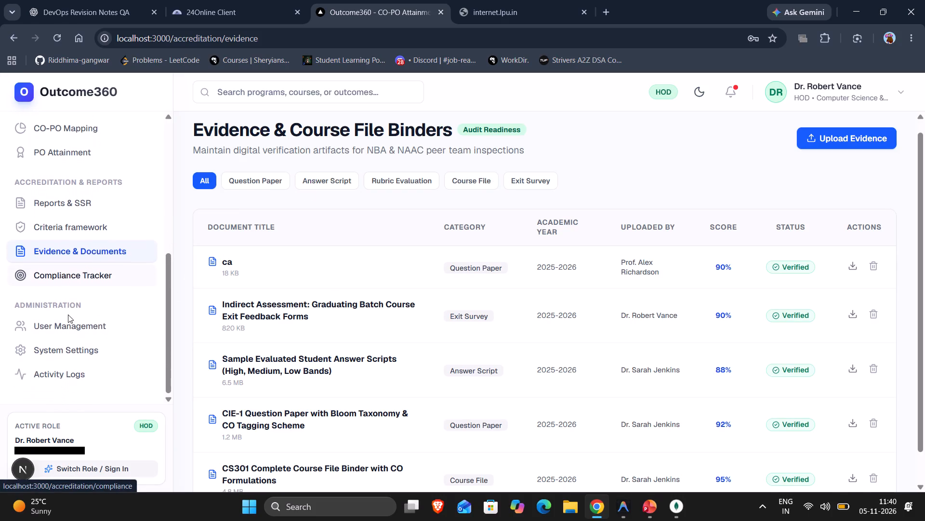
left_click(79, 207)
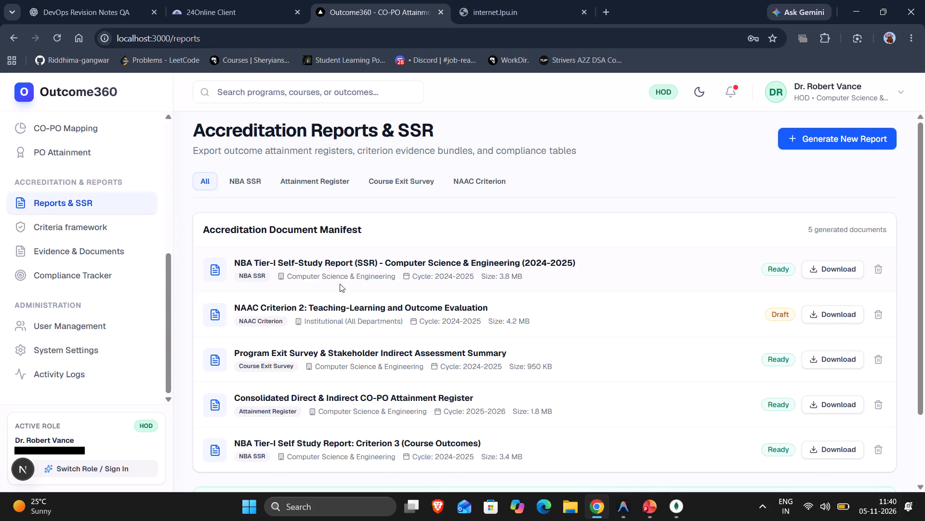
scroll(73, 259, "up", 2)
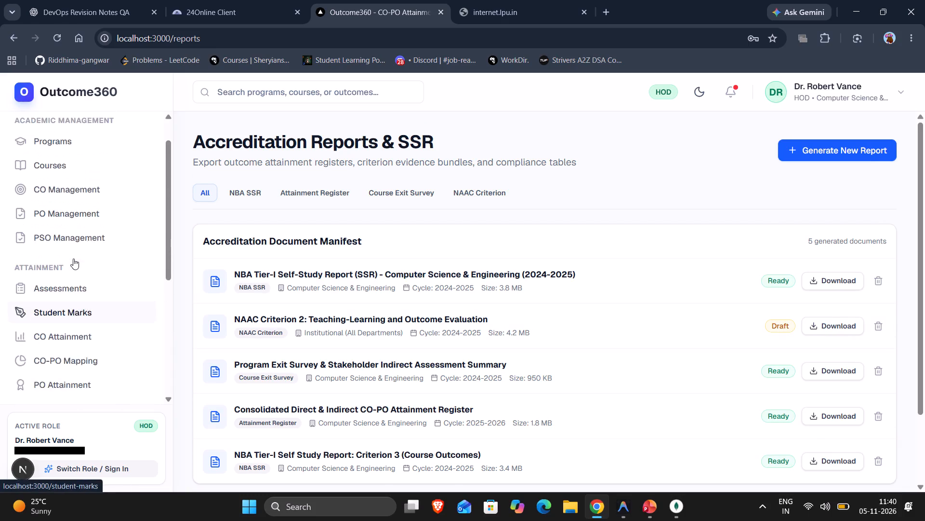
scroll(73, 259, "up", 2)
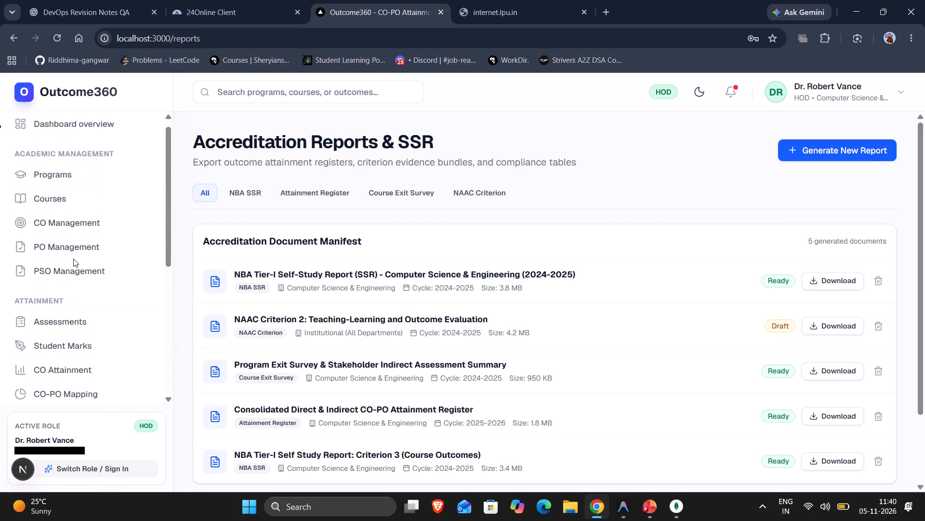
scroll(73, 259, "down", 1)
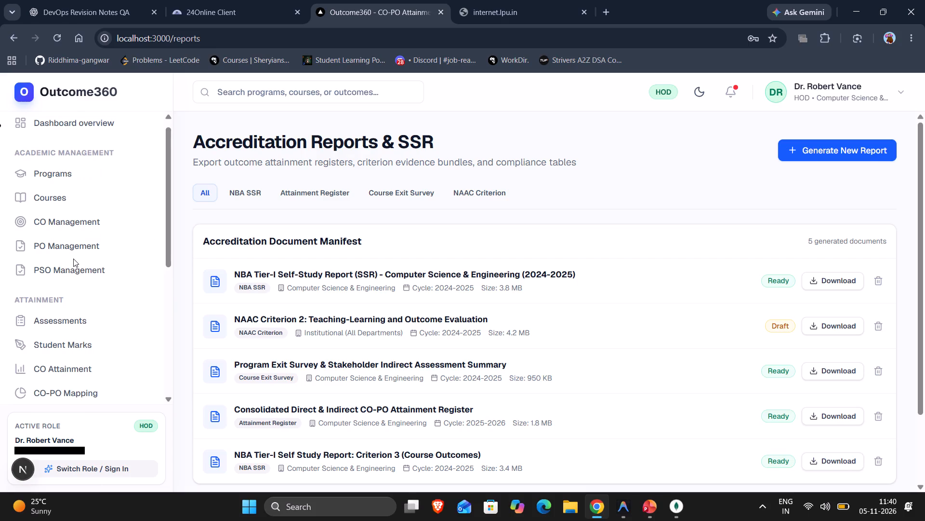
scroll(73, 259, "down", 1)
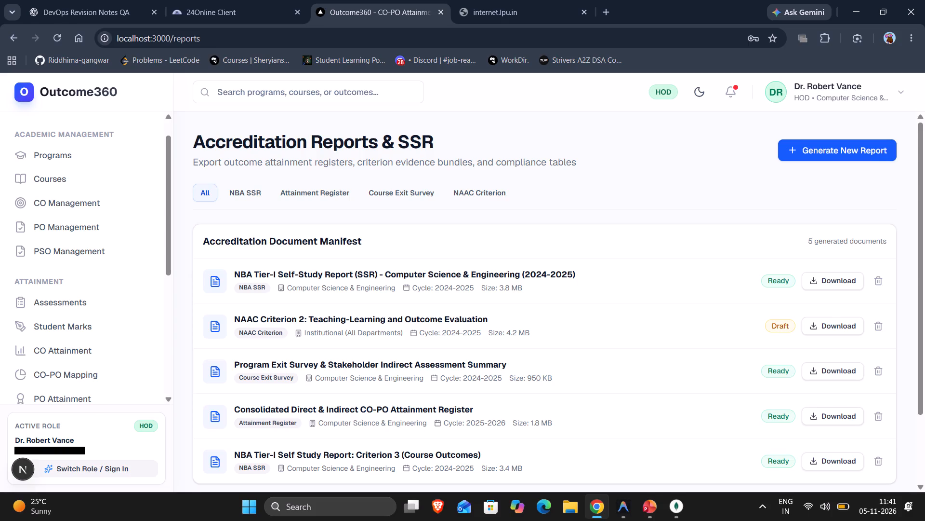
scroll(262, 159, "down", 1)
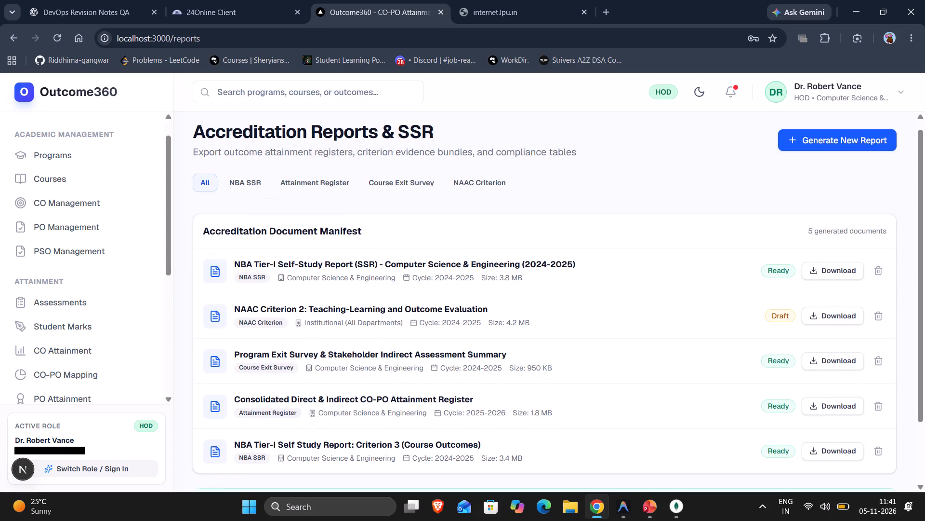
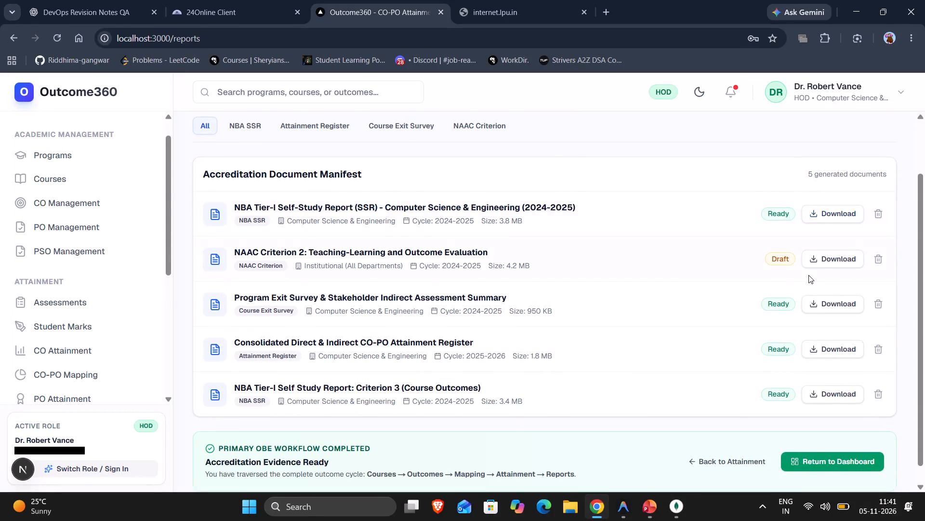
Generate a compliance report titled CSE in the NBA Tier-I Self Study Report (SSR) format.
scroll(808, 275, "up", 1)
left_click(839, 148)
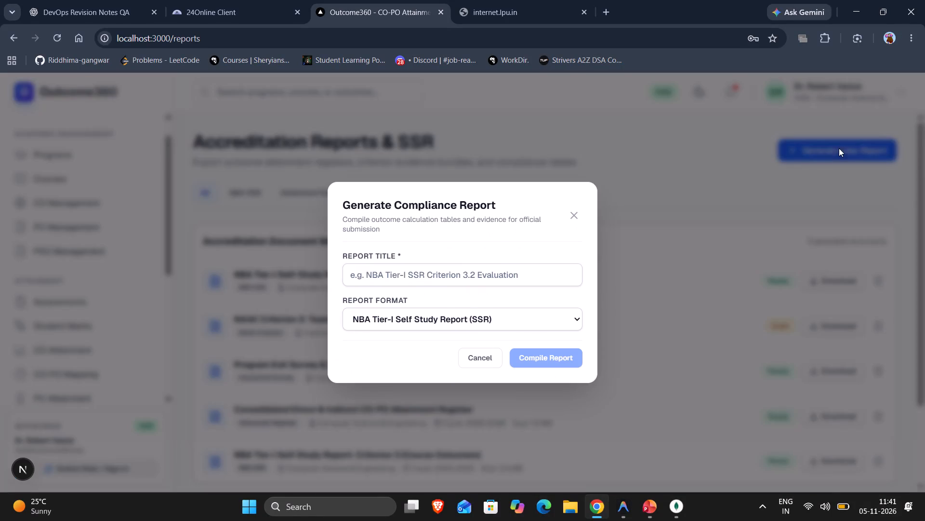
left_click(437, 273)
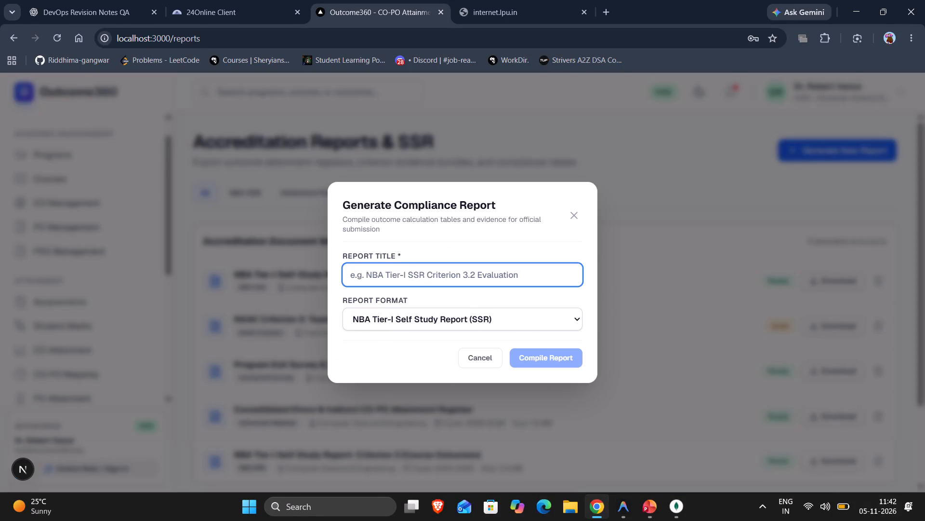
type("CSE")
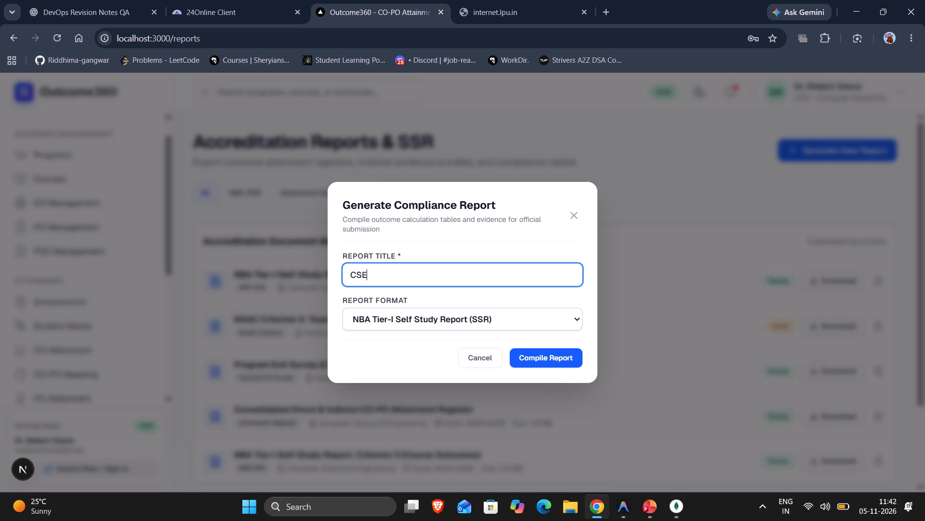
left_click(540, 314)
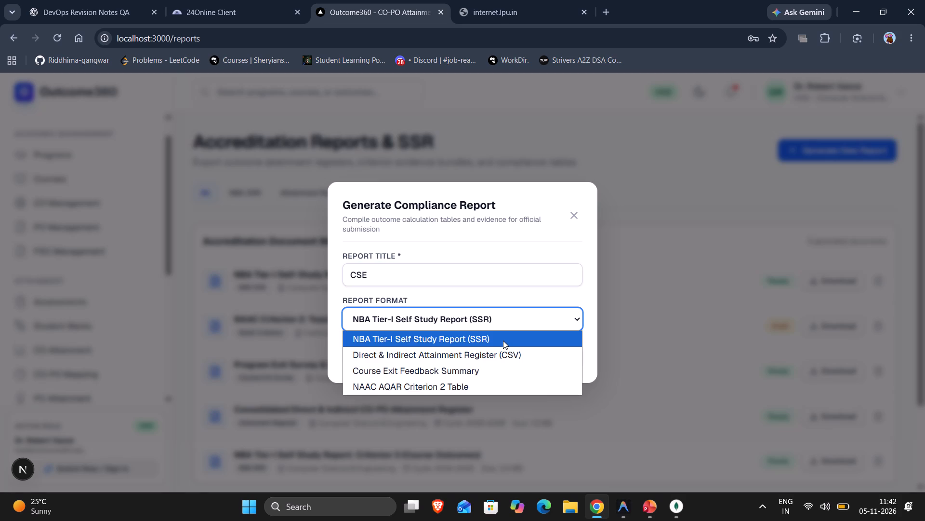
left_click(503, 341)
left_click(536, 362)
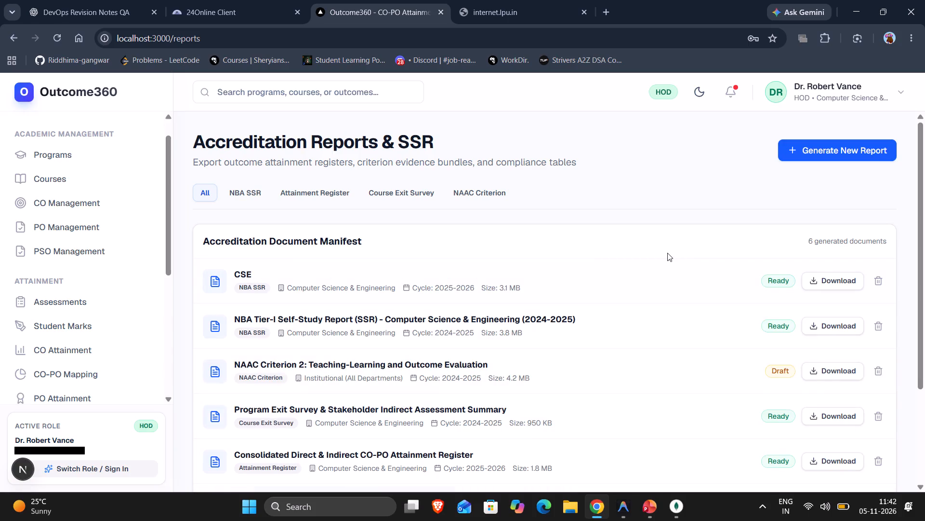
Download the CSE report from the Accreditation Document Manifest.
left_click(823, 285)
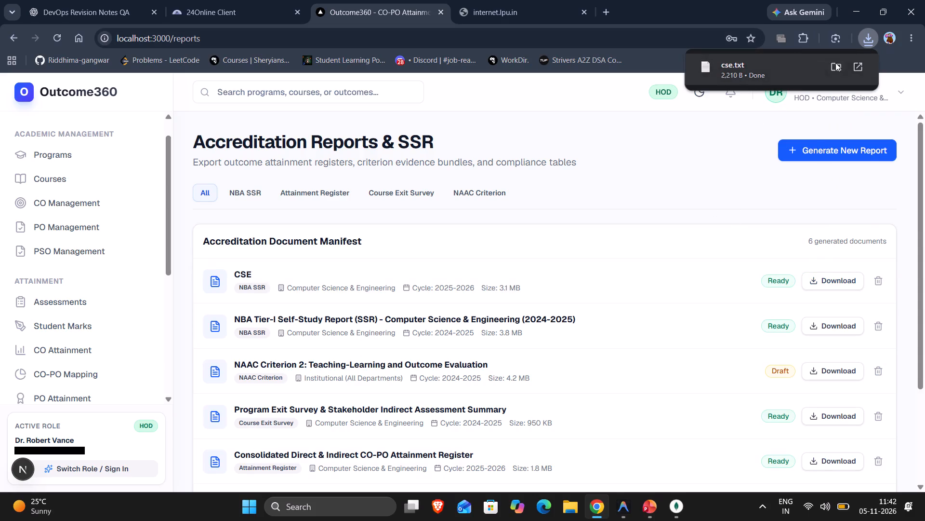
In File Explorer, open cse.txt from Downloads, read the compliance report through to its end, and return to Outcome360 in the browser.
left_click(575, 507)
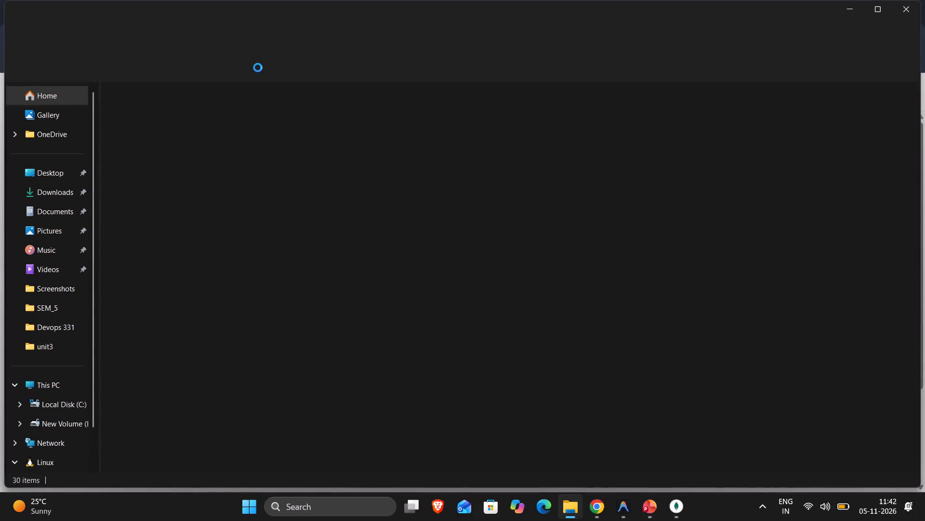
left_click(55, 187)
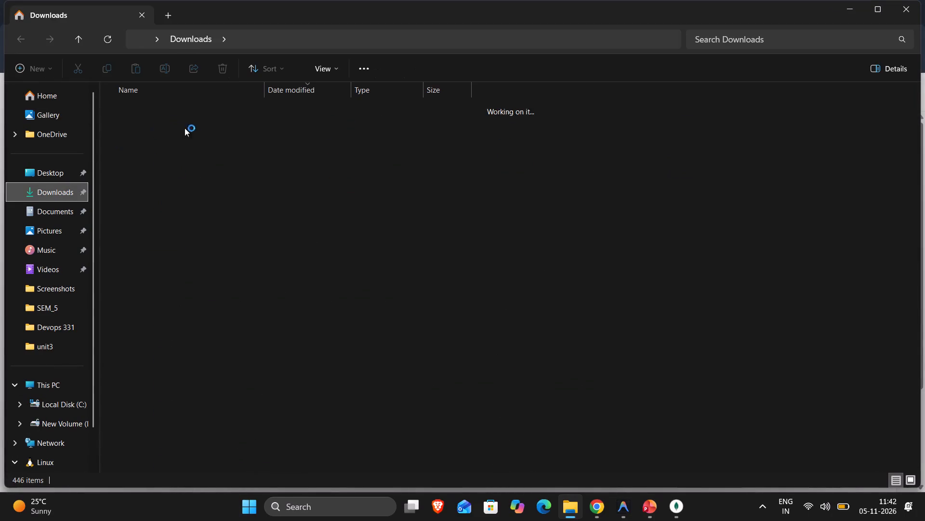
right_click(175, 121)
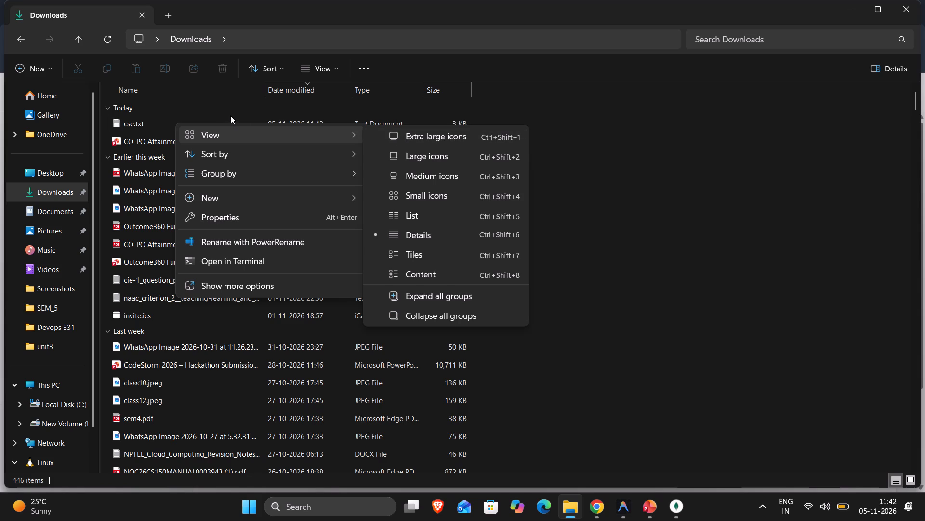
double_click(179, 117)
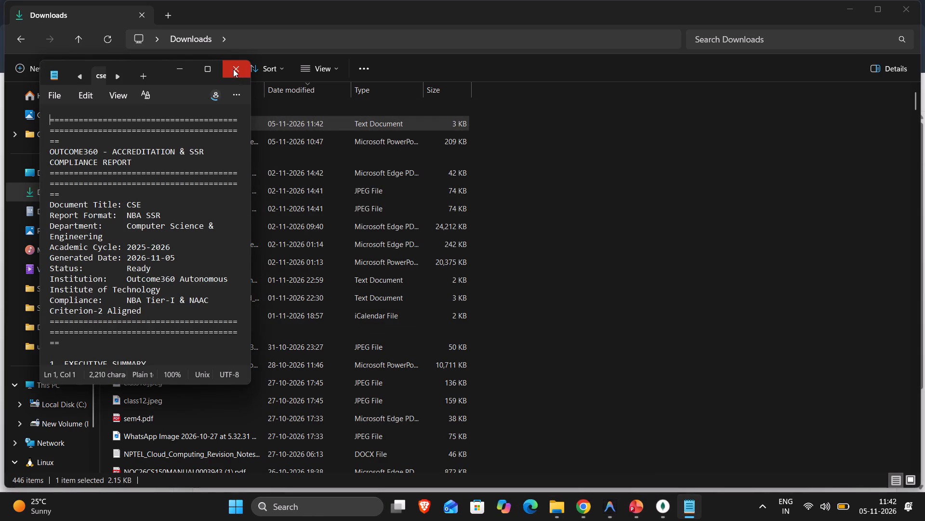
left_click(208, 69)
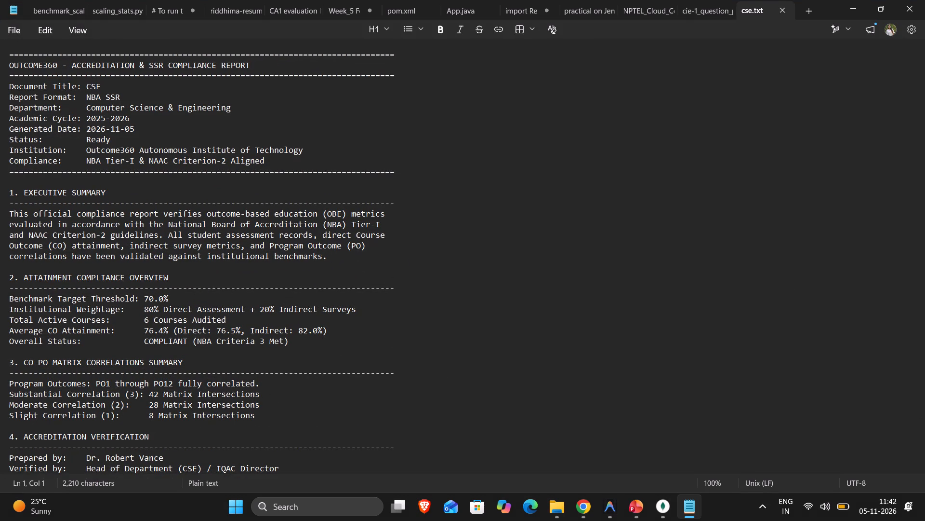
scroll(477, 205, "down", 3)
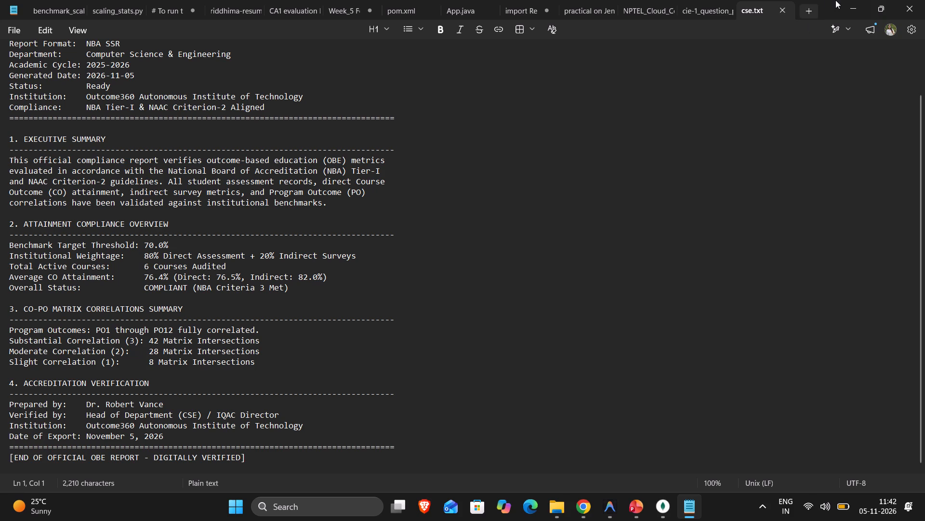
left_click(852, 12)
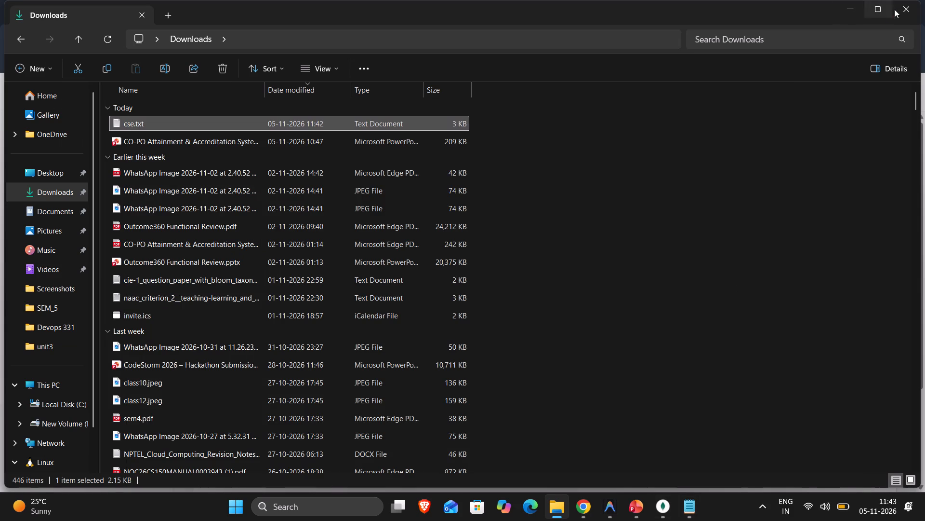
left_click(915, 12)
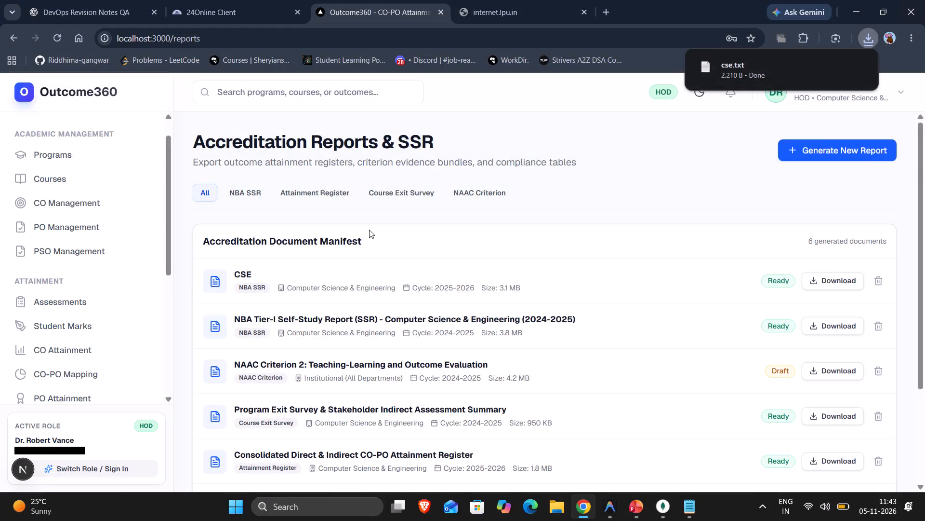
Proceed from Reports & SSR to the Criteria framework page for NBA compliance scoring.
scroll(381, 252, "down", 1)
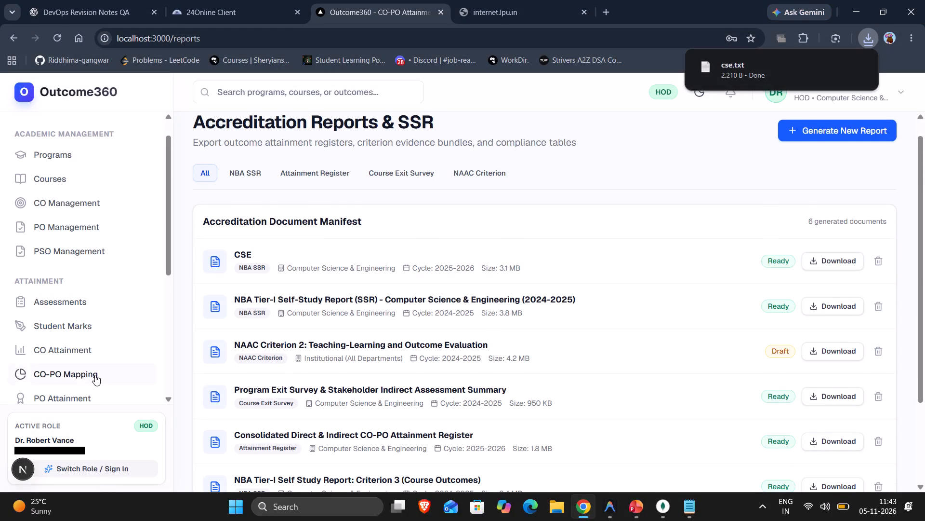
scroll(95, 375, "down", 2)
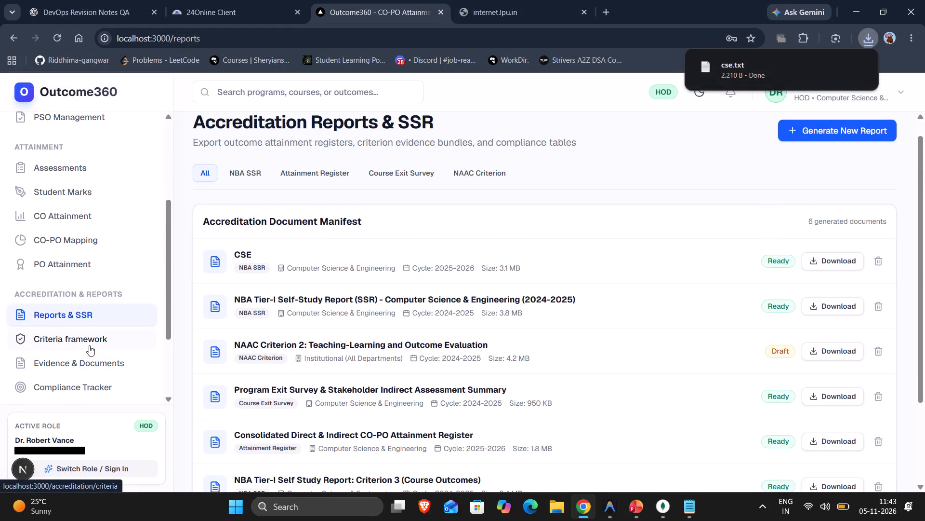
left_click(89, 345)
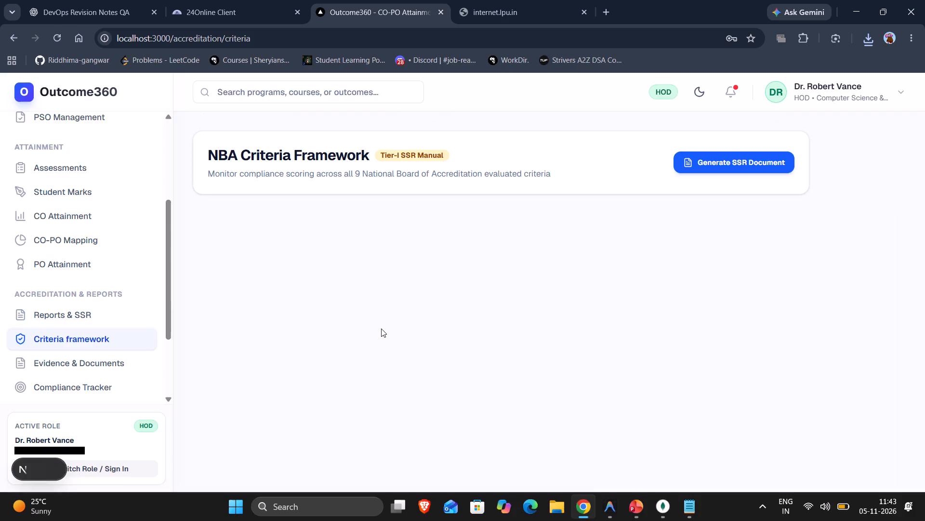
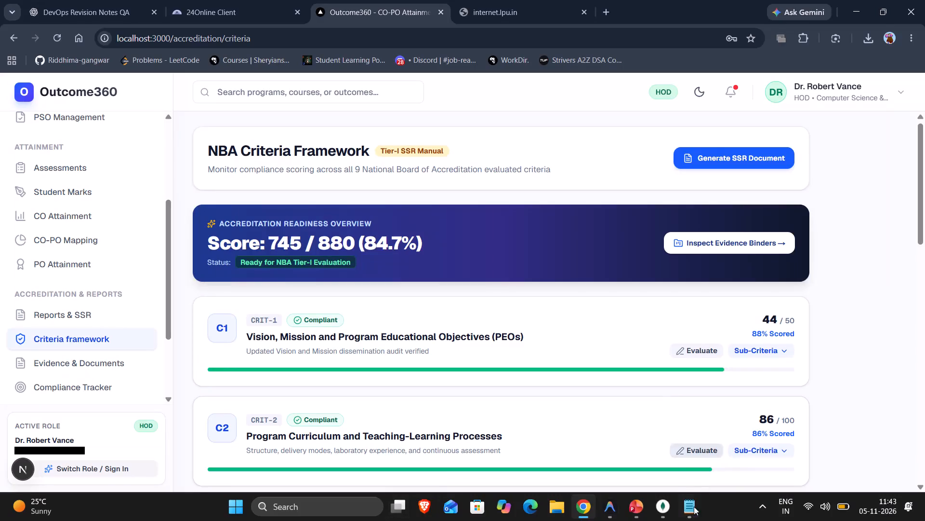
Switch to MongoDB Compass to view the collections of the outcome360 database.
left_click(661, 512)
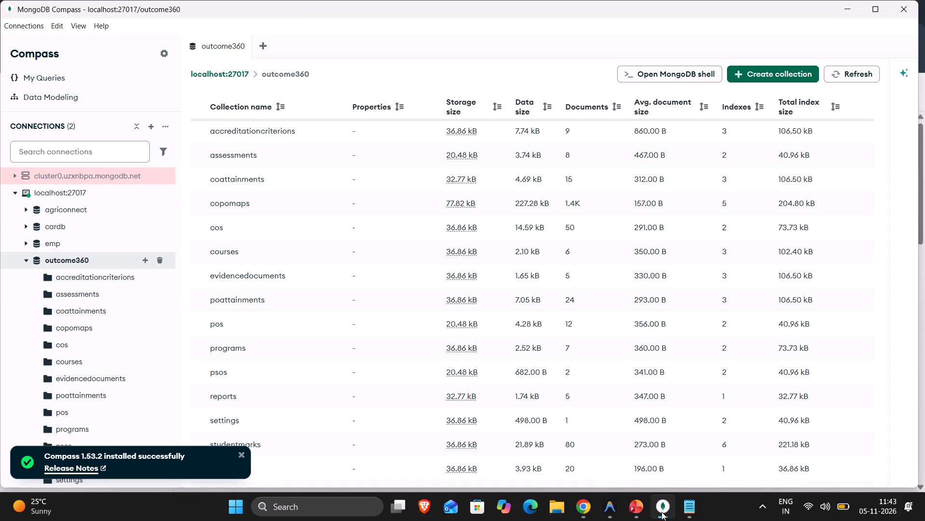
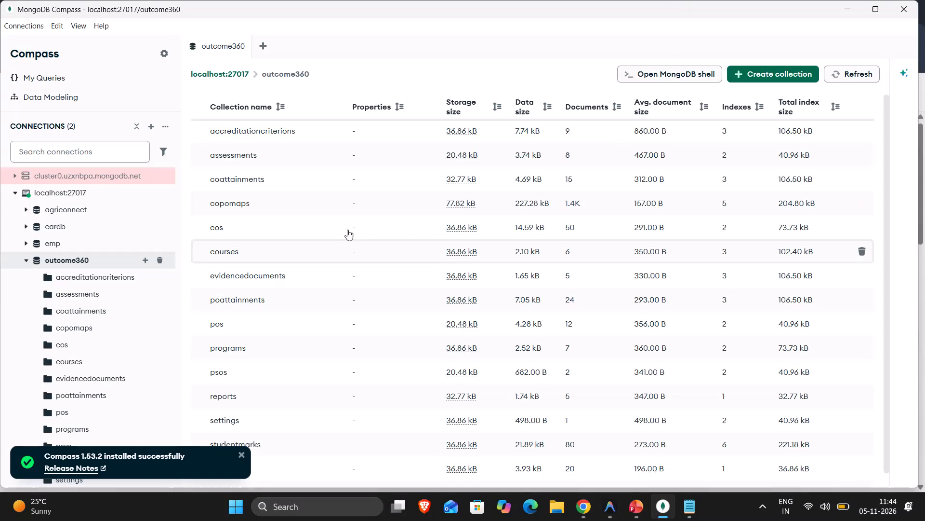
Dismiss the update notification over the outcome360 collection list and minimize MongoDB Compass.
left_click(247, 453)
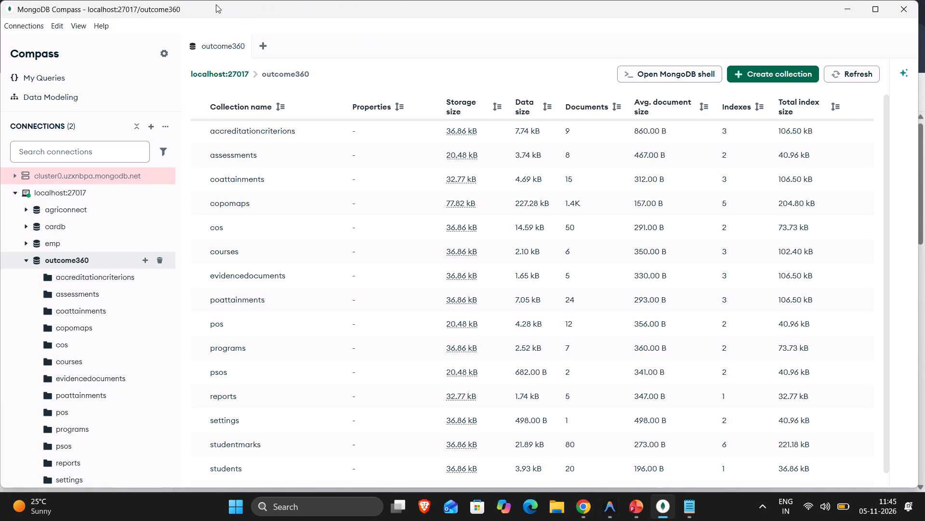
left_click(846, 9)
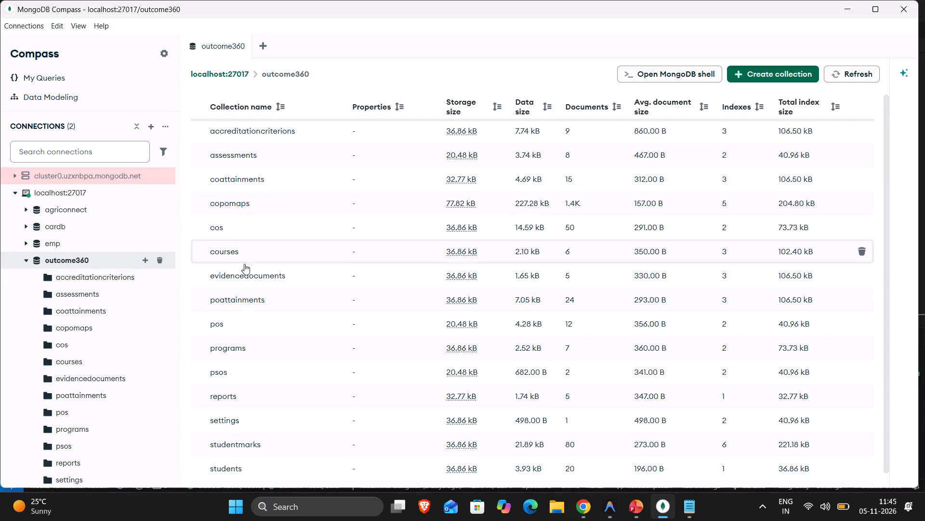
scroll(255, 328, "down", 3)
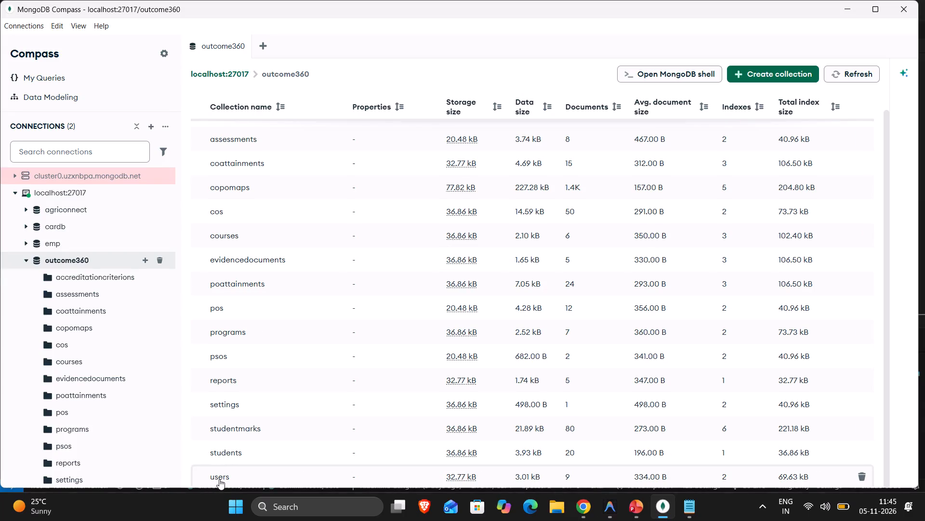
left_click(219, 479)
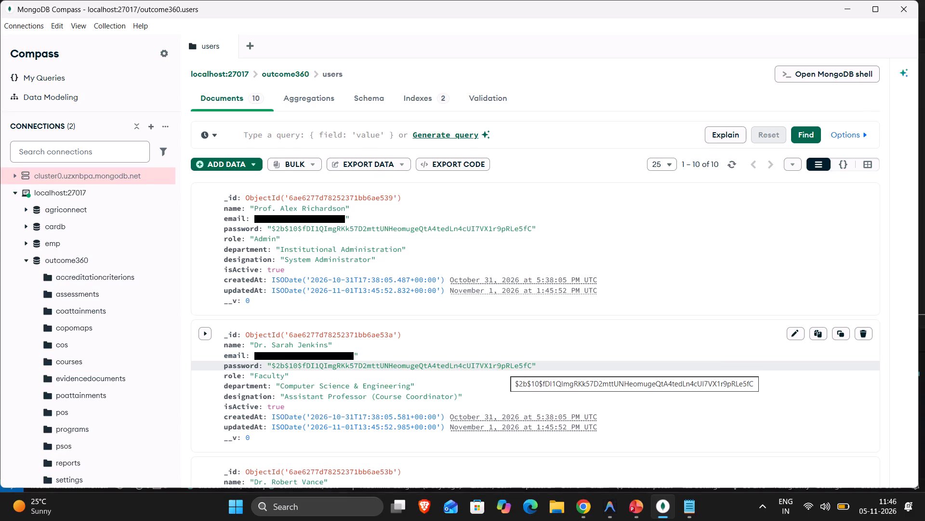
scroll(504, 368, "down", 1)
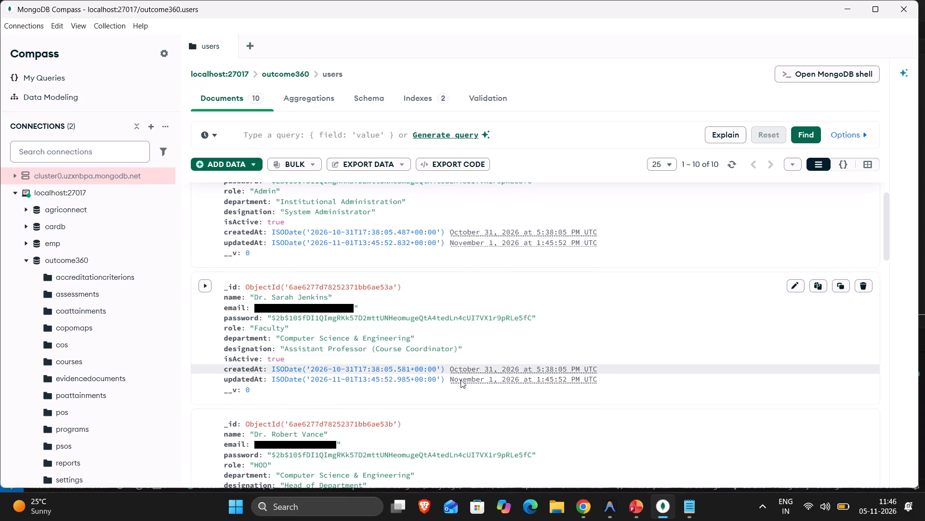
scroll(461, 380, "down", 1)
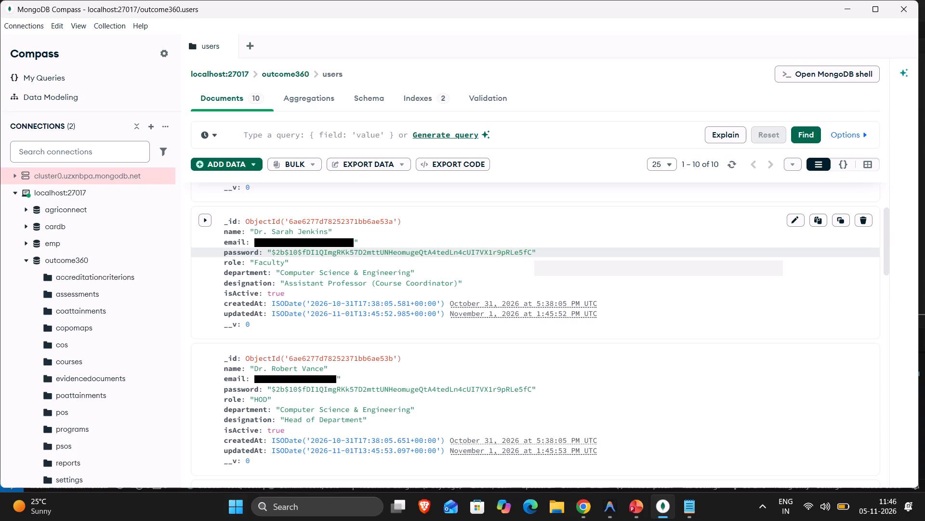
scroll(529, 252, "up", 2)
scroll(529, 252, "down", 4)
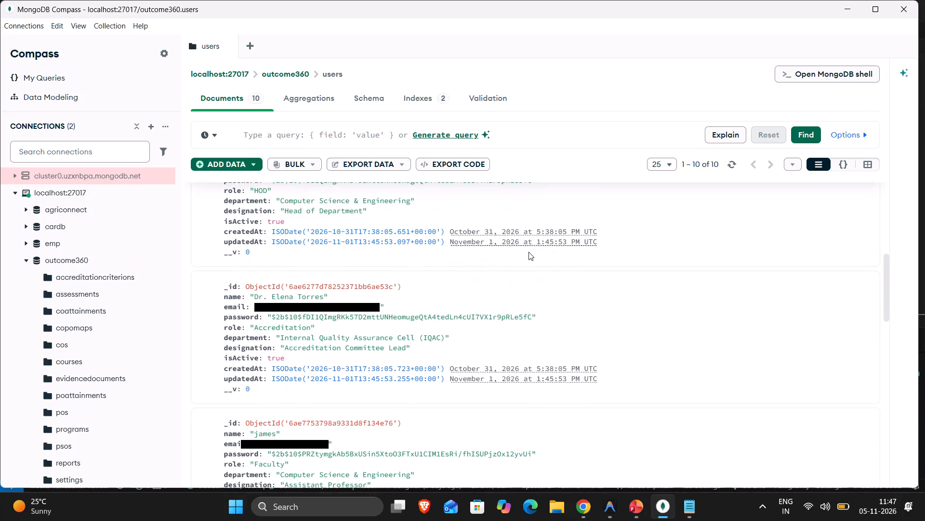
scroll(529, 252, "down", 4)
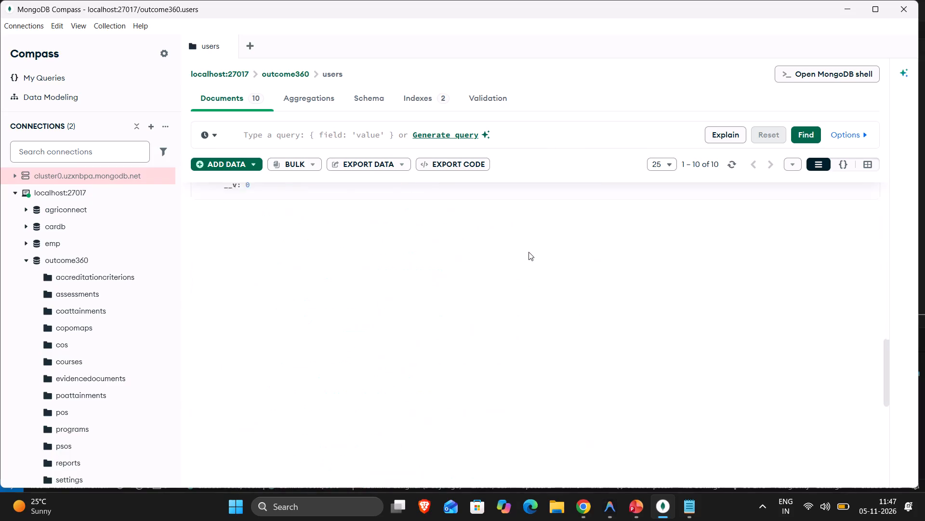